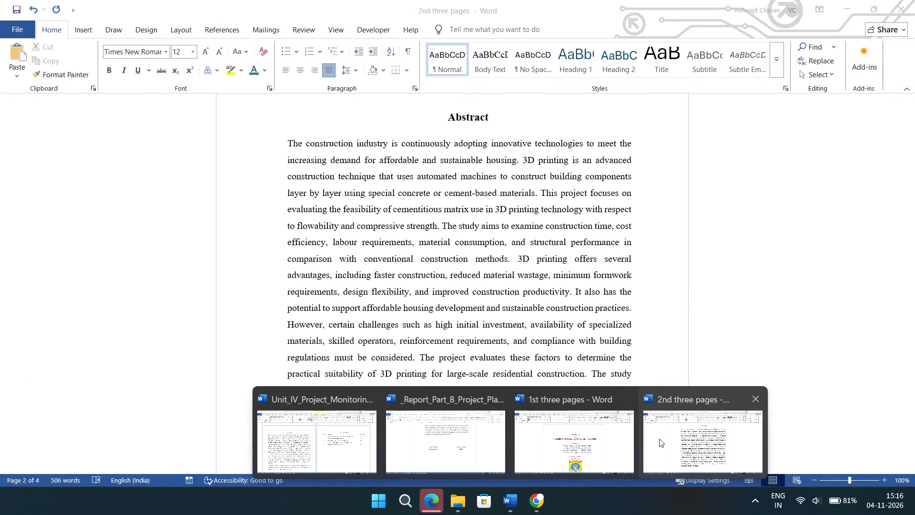
pyautogui.click(711, 426)
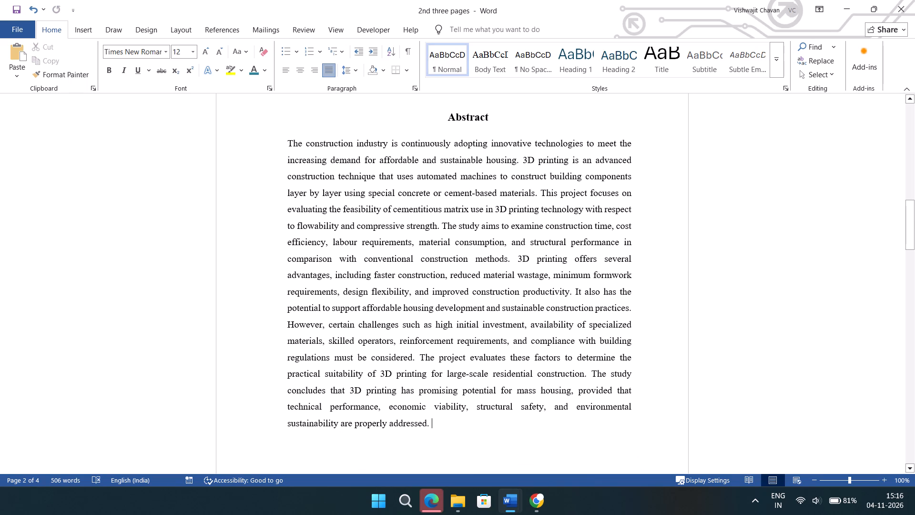
pyautogui.scroll(-1, 626, 416)
pyautogui.press('Return')
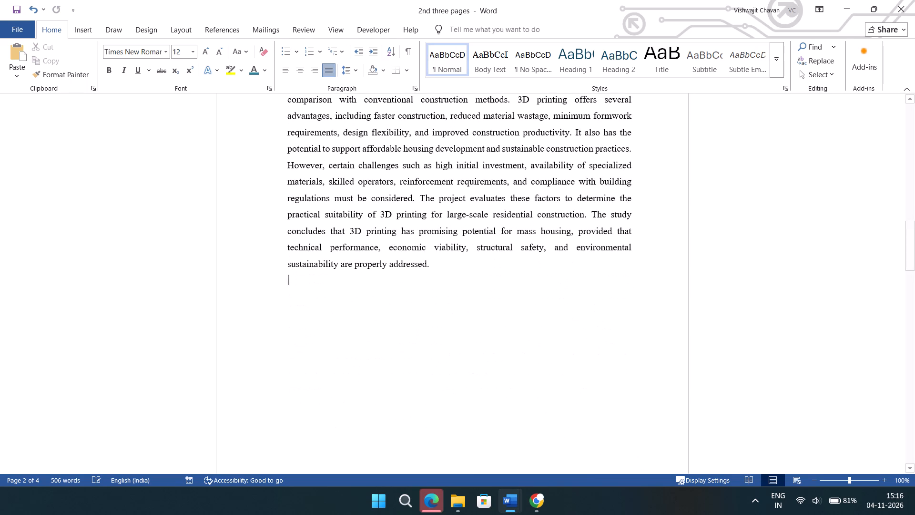
pyautogui.write('Keywords')
pyautogui.hotkey('shift', ':')
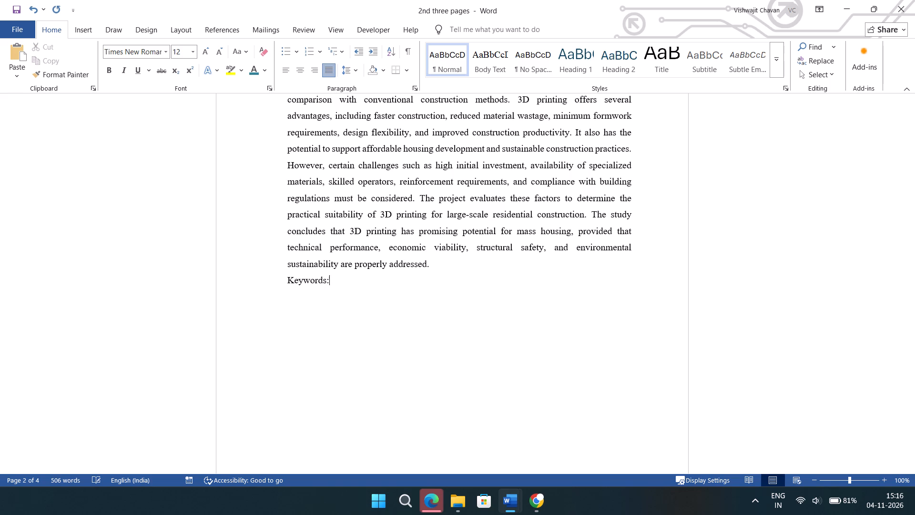
pyautogui.press('space')
pyautogui.hotkey('ctrl', 'v')
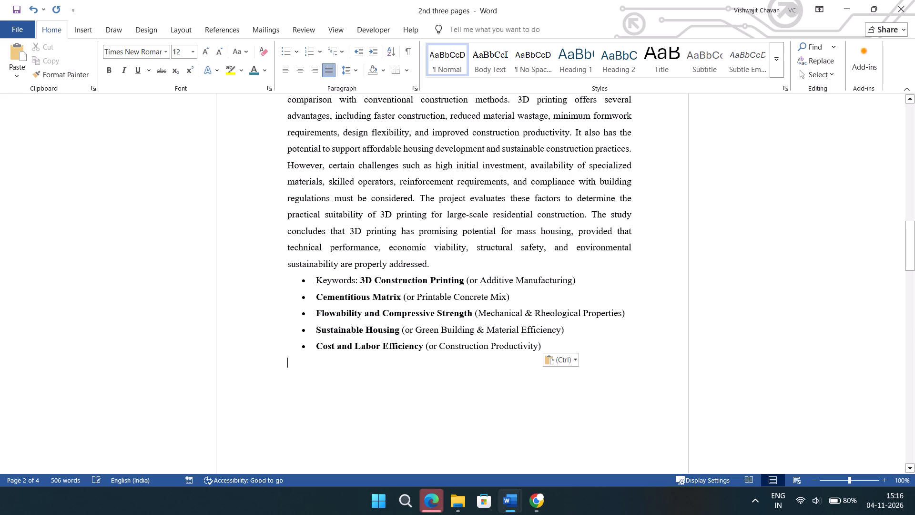
# Remove the bullet from the 3D Construction Printing entry and re-enter the "Keywords:" label before it as a plain line below the abstract.
pyautogui.moveTo(316, 279); pyautogui.dragTo(361, 278)
pyautogui.press('BackSpace')
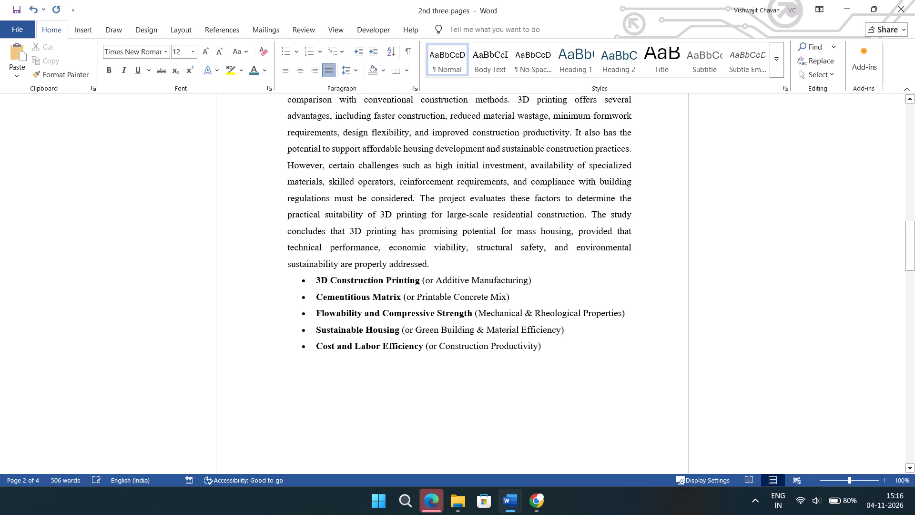
pyautogui.press('BackSpace')
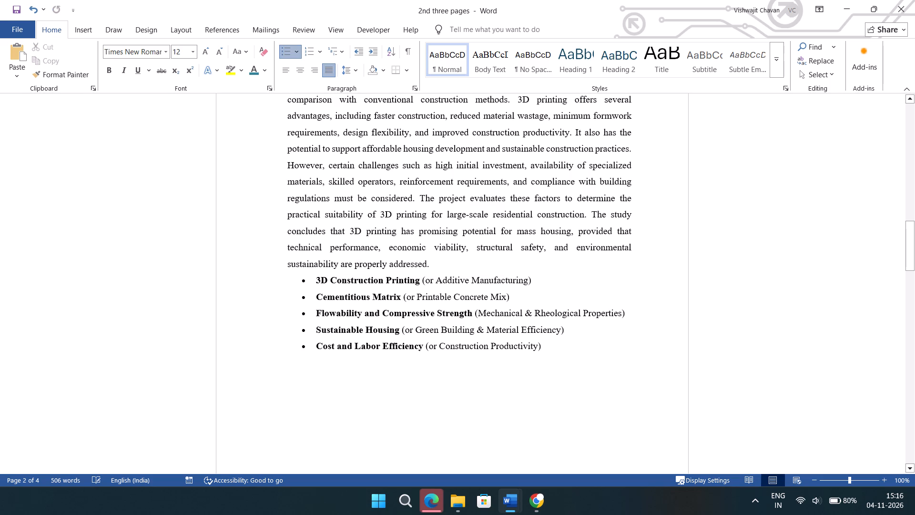
pyautogui.press('BackSpace')
pyautogui.press('BackSpace')
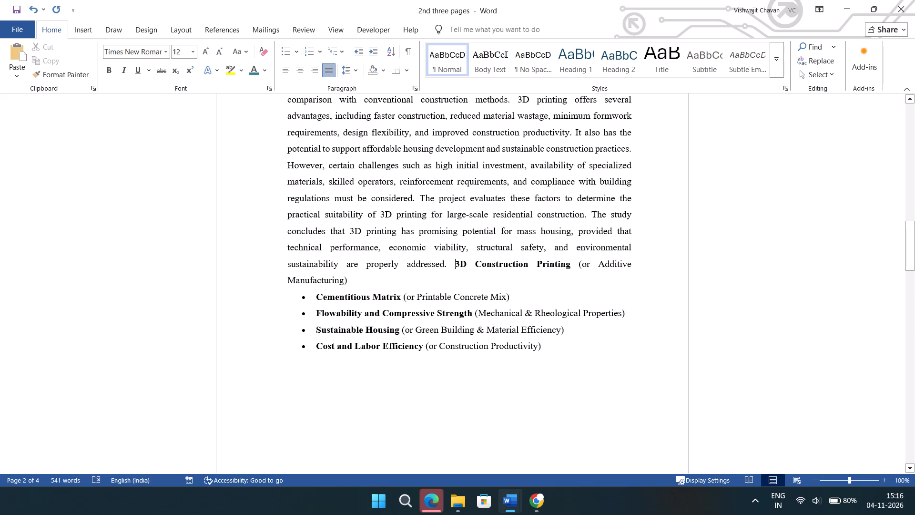
pyautogui.press('Return')
pyautogui.write('Keywords:')
pyautogui.press('space')
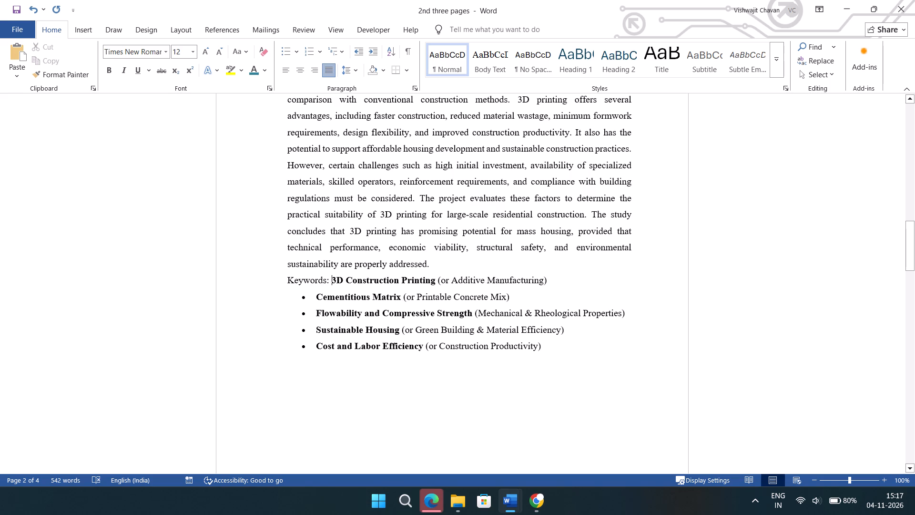
# Merge the four remaining bulleted keywords into the "Keywords:" line so they form one continuous paragraph.
pyautogui.click(315, 295)
pyautogui.press('BackSpace')
pyautogui.press('BackSpace')
pyautogui.press('BackSpace')
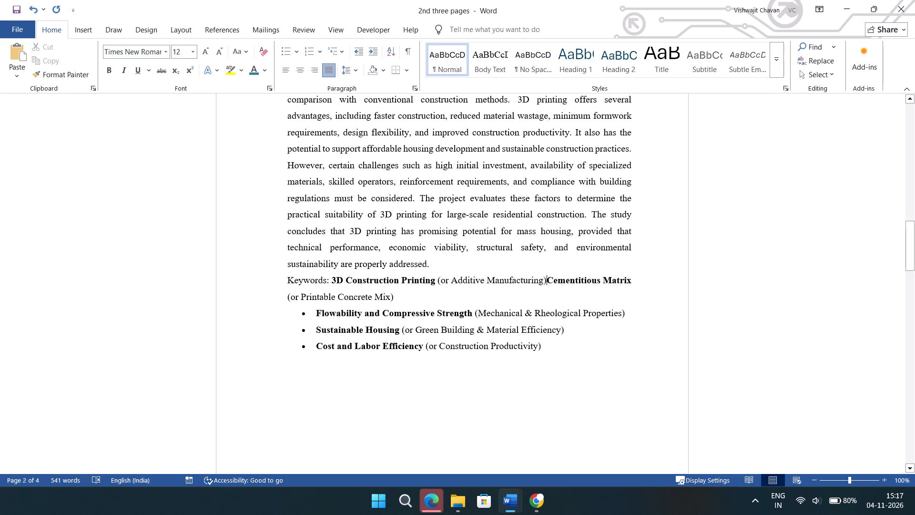
pyautogui.click(318, 314)
pyautogui.press('BackSpace')
pyautogui.press('BackSpace')
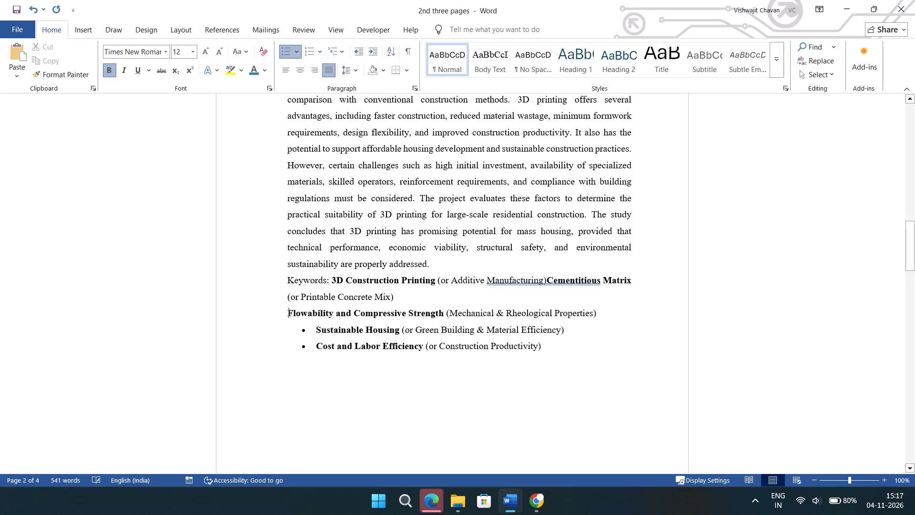
pyautogui.press('BackSpace')
pyautogui.click(315, 330)
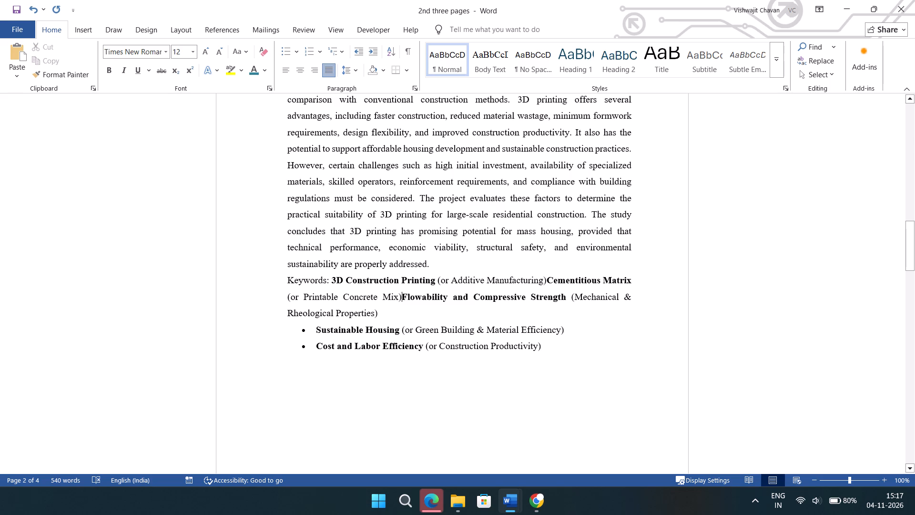
pyautogui.press('BackSpace')
pyautogui.press('BackSpace')
pyautogui.press('BackSpace')
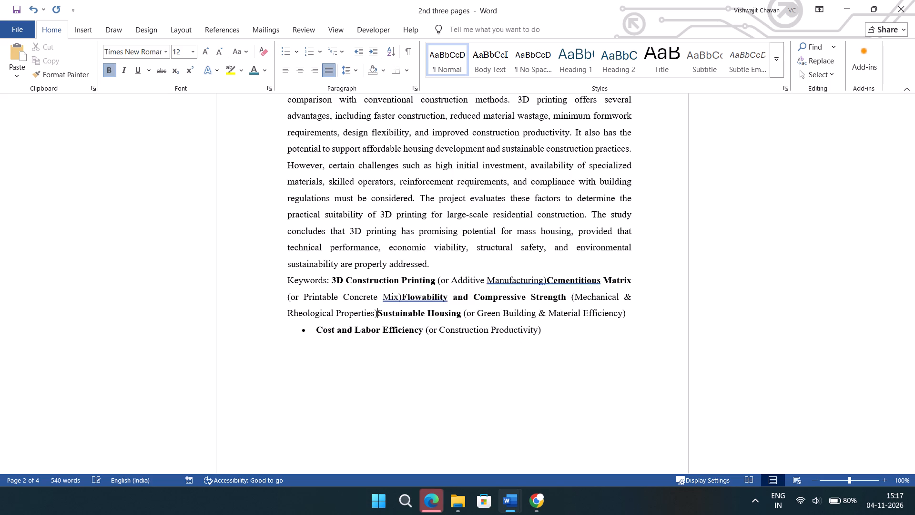
pyautogui.click(315, 329)
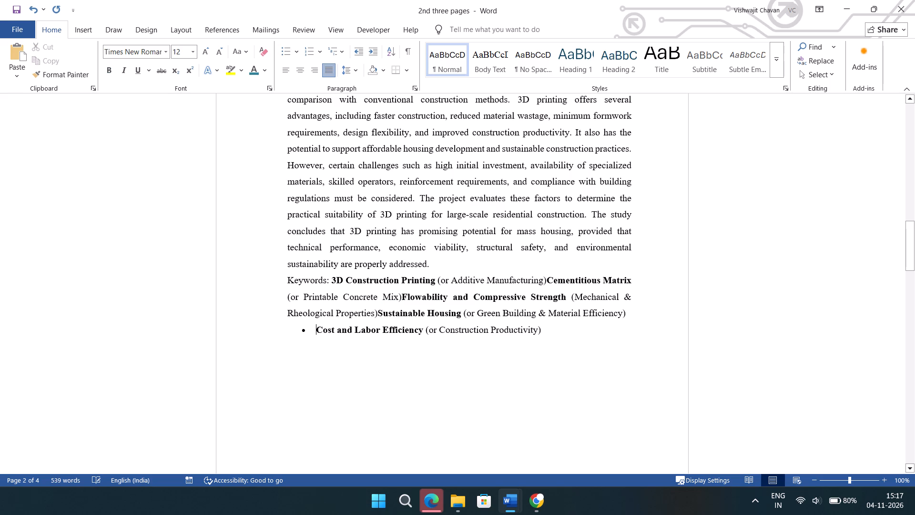
pyautogui.press('BackSpace')
pyautogui.press('BackSpace')
pyautogui.press('BackSpace')
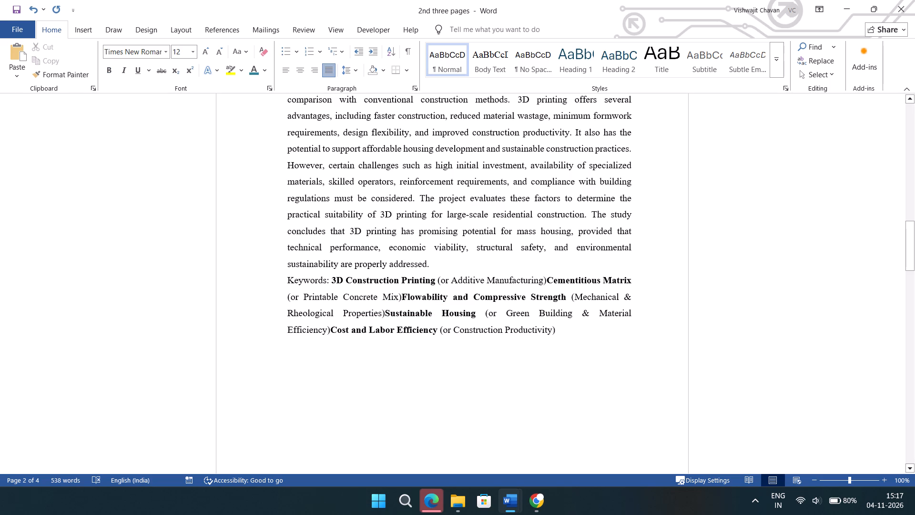
# Replace "(or Additive Manufacturing)" after 3D Construction Printing with a comma and a space.
pyautogui.moveTo(436, 282); pyautogui.dragTo(500, 280)
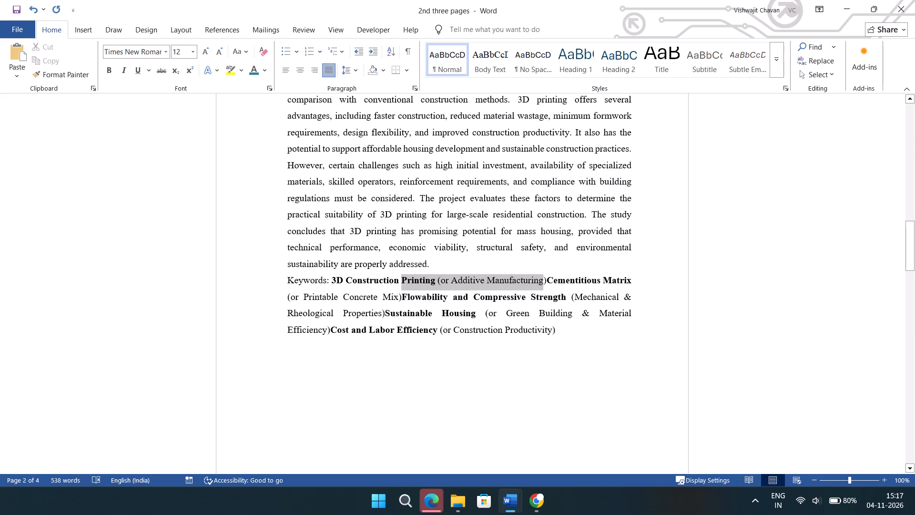
pyautogui.moveTo(500, 280); pyautogui.dragTo(501, 280)
pyautogui.click(501, 280)
pyautogui.moveTo(543, 279); pyautogui.dragTo(502, 279)
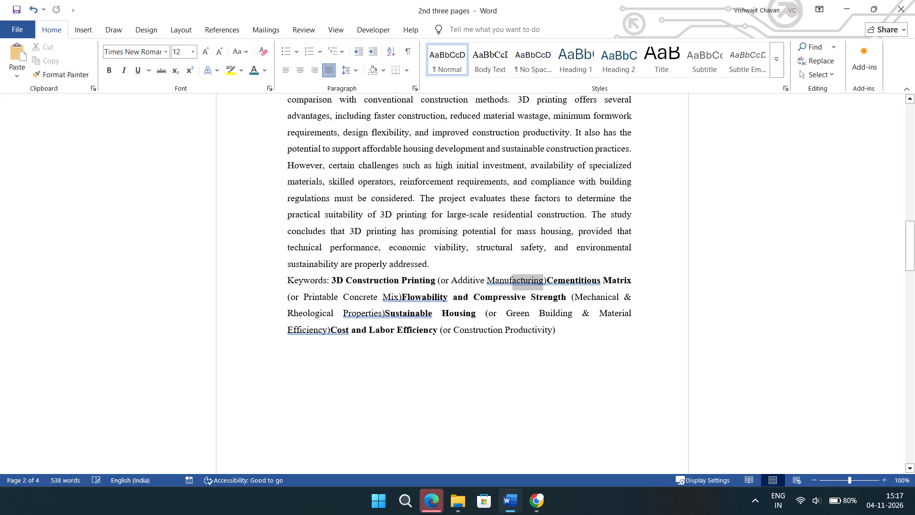
pyautogui.moveTo(502, 279); pyautogui.dragTo(462, 277)
pyautogui.press('BackSpace')
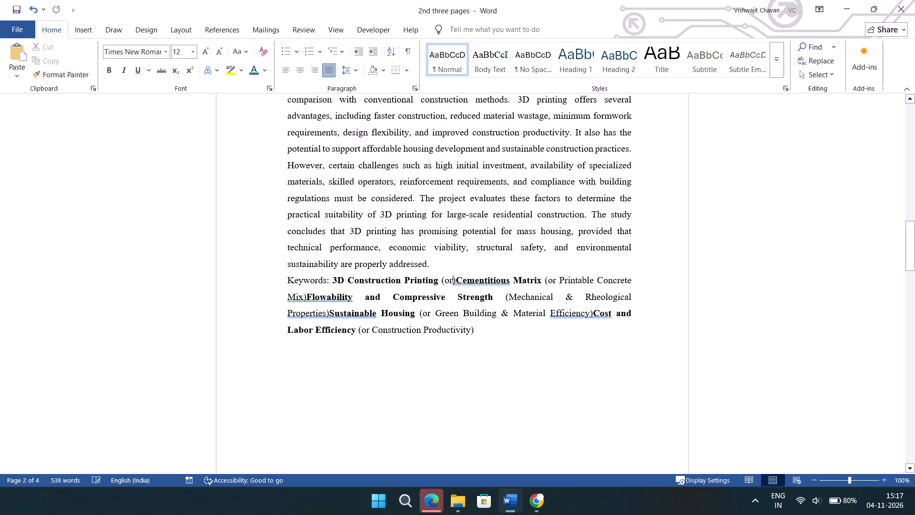
pyautogui.press('BackSpace')
pyautogui.press('BackSpace')
pyautogui.press('BackSpace')
pyautogui.press('Delete')
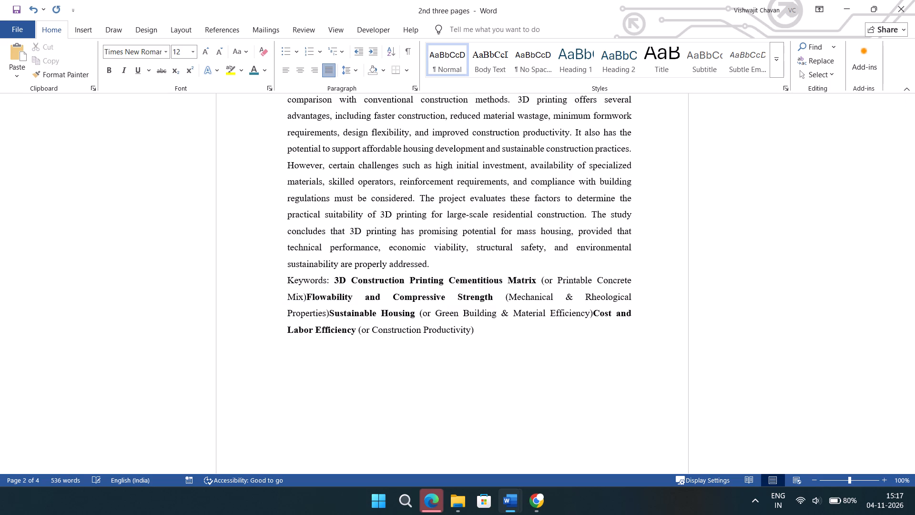
pyautogui.press('BackSpace')
pyautogui.write(',')
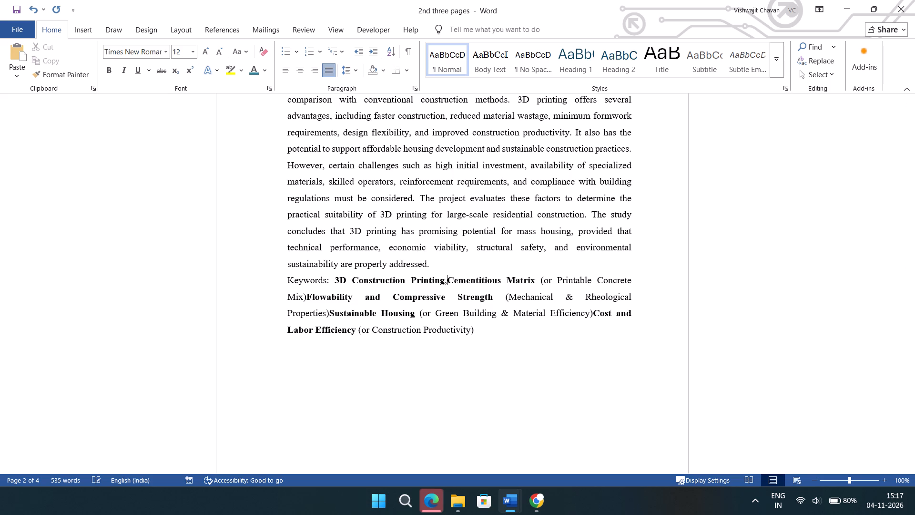
pyautogui.press('space')
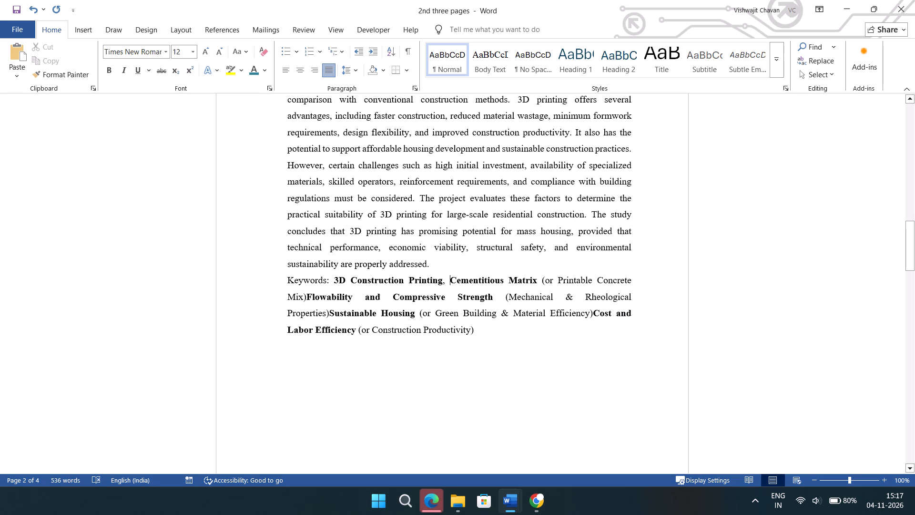
# Replace "(or Printable Concrete Mix)" after Cementitious Matrix with a comma and a space.
pyautogui.moveTo(542, 281); pyautogui.dragTo(302, 300)
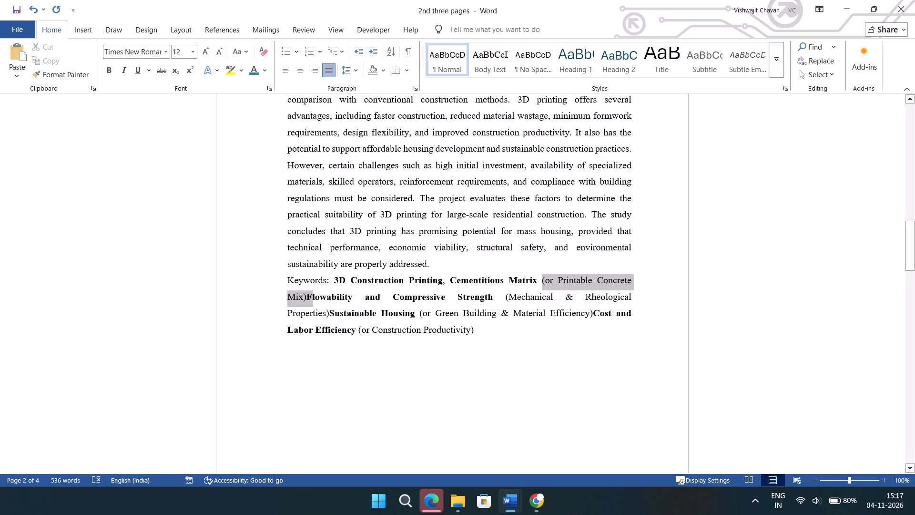
pyautogui.moveTo(302, 300); pyautogui.dragTo(305, 297)
pyautogui.press('BackSpace')
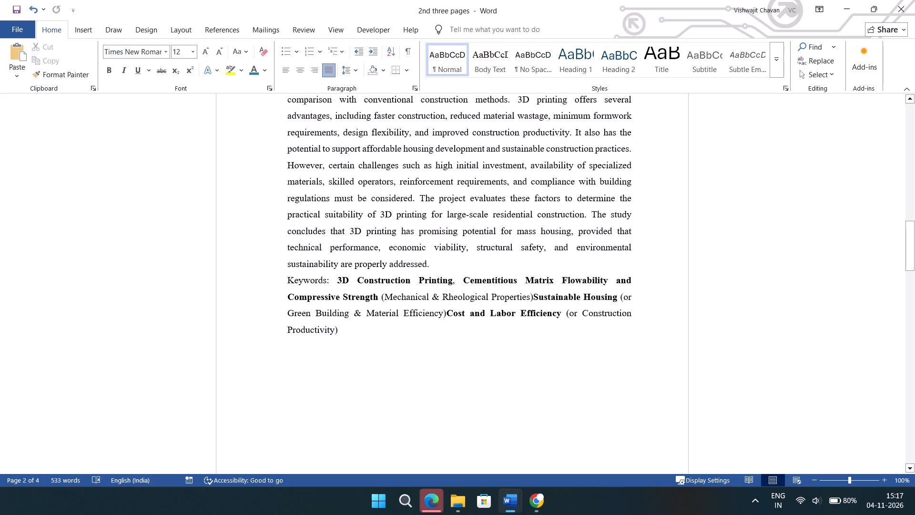
pyautogui.press('BackSpace')
pyautogui.write(',')
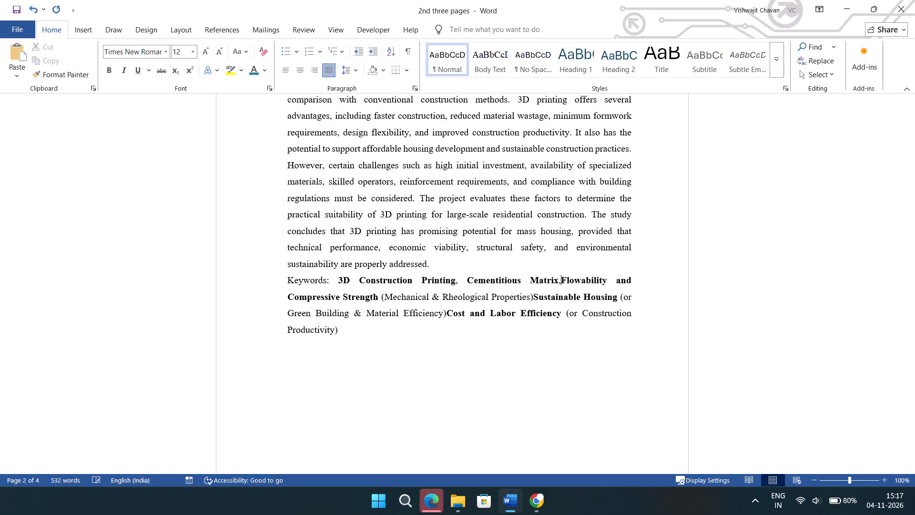
pyautogui.press('space')
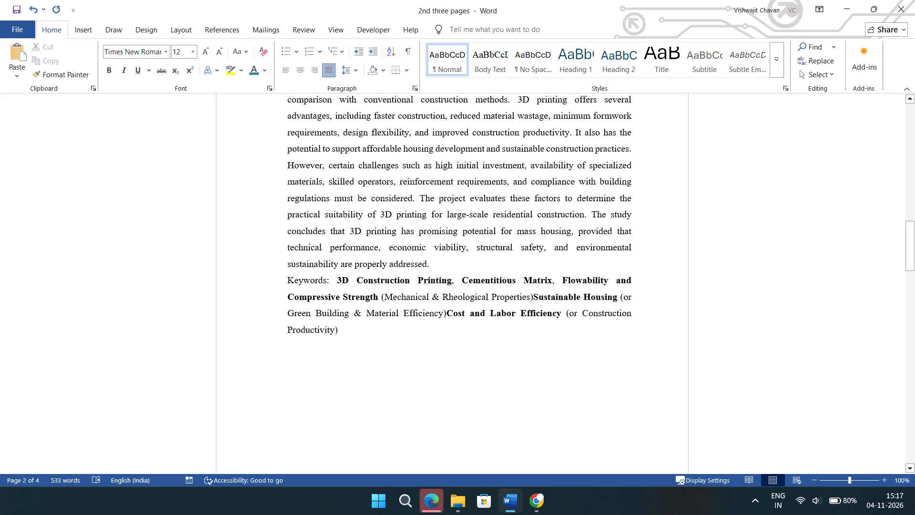
# Replace "(Mechanical & Rheological Properties)" after Flowability and Compressive Strength with a comma and a space.
pyautogui.moveTo(532, 299); pyautogui.dragTo(521, 299)
pyautogui.moveTo(521, 299); pyautogui.dragTo(392, 298)
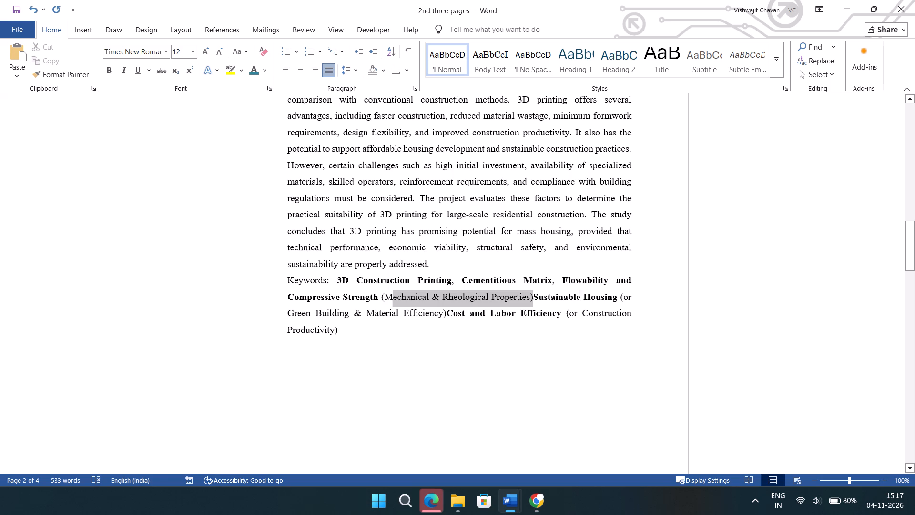
pyautogui.press('BackSpace')
pyautogui.press('BackSpace')
pyautogui.press('BackSpace')
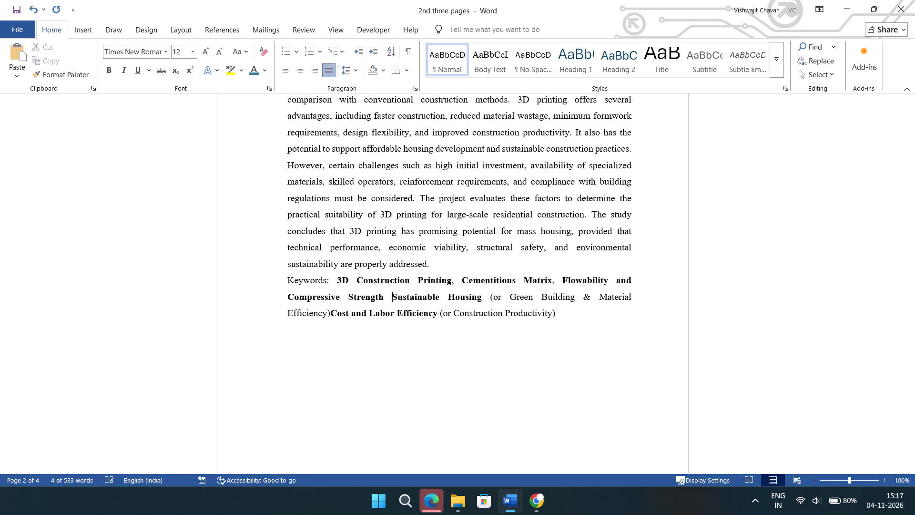
pyautogui.press('BackSpace')
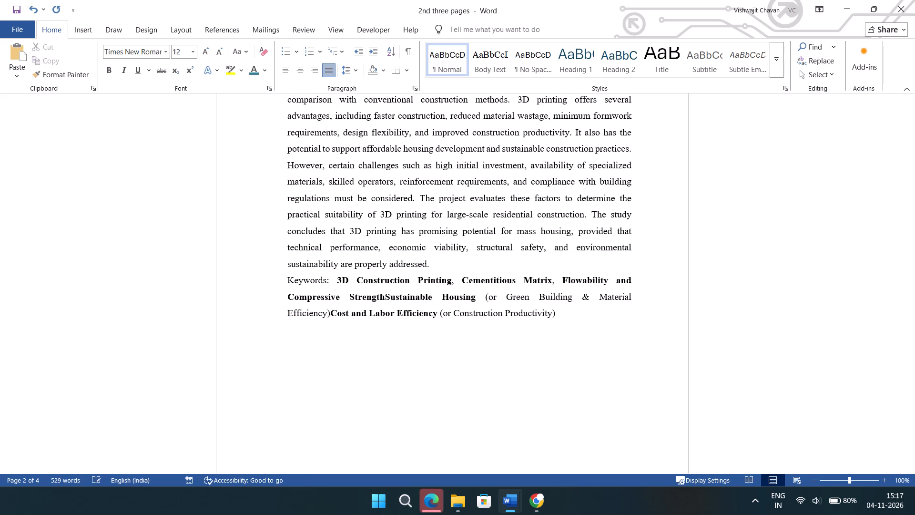
pyautogui.write(',')
pyautogui.press('space')
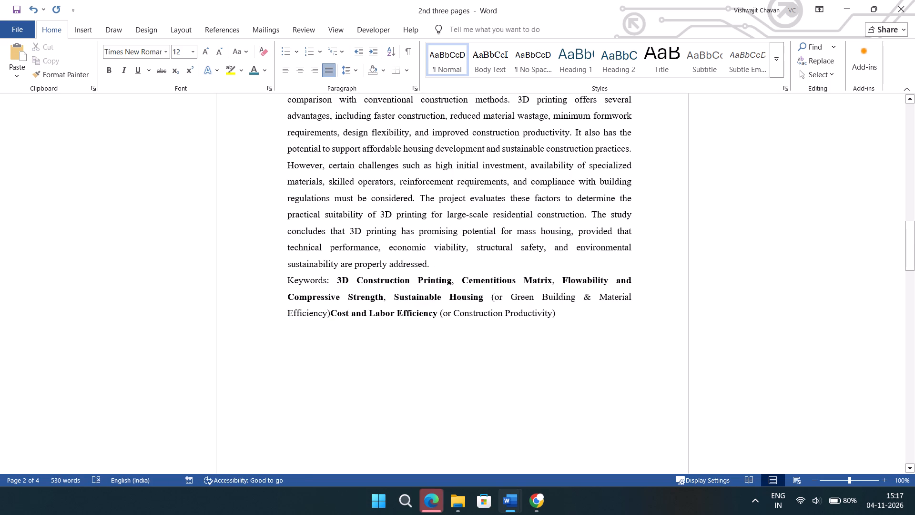
# Replace "(or Green Building & Material Efficiency)" after Sustainable Housing with a comma and a space.
pyautogui.moveTo(328, 315); pyautogui.dragTo(401, 290)
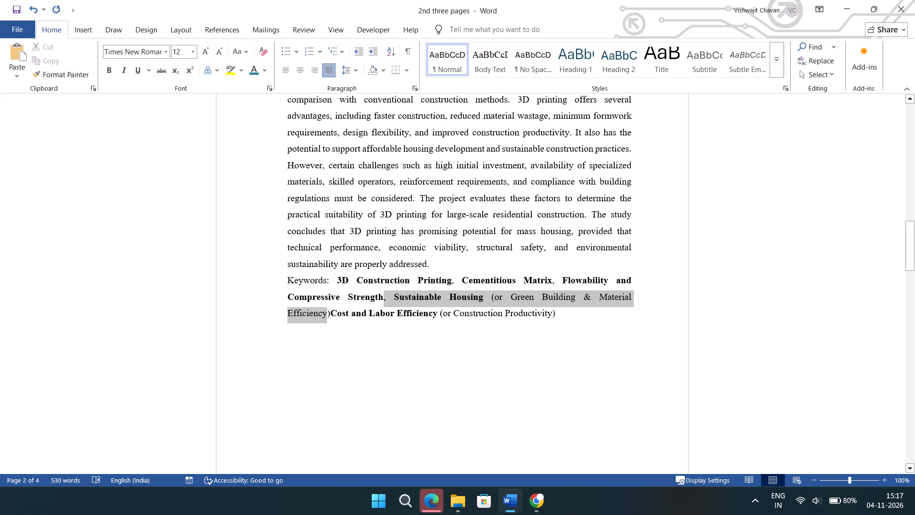
pyautogui.moveTo(401, 290); pyautogui.dragTo(490, 294)
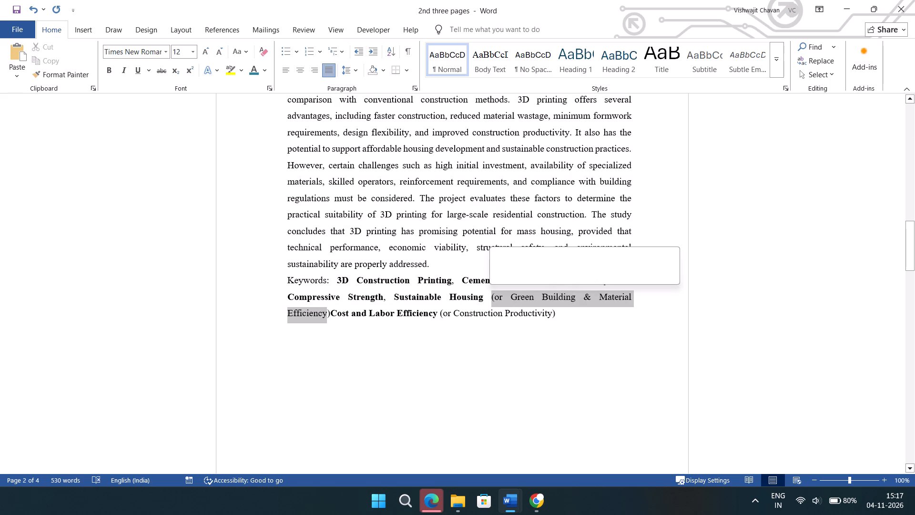
pyautogui.press('BackSpace')
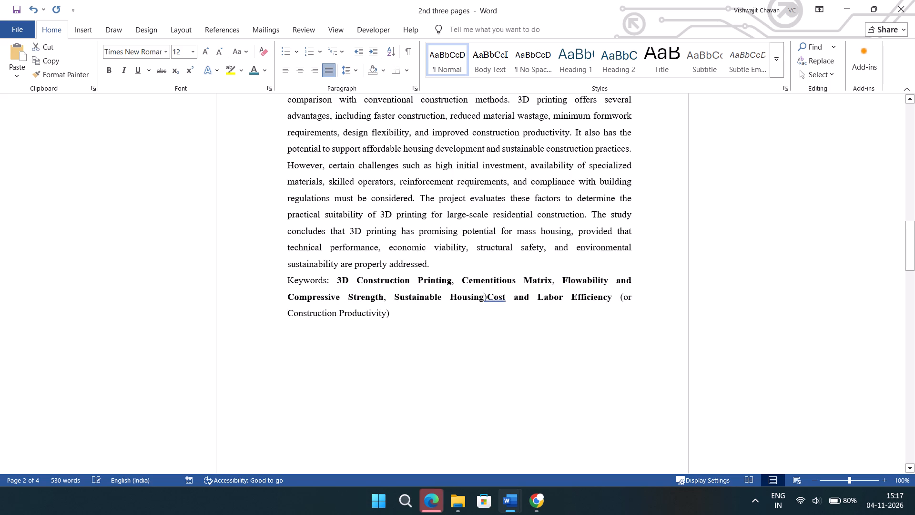
pyautogui.press('Delete')
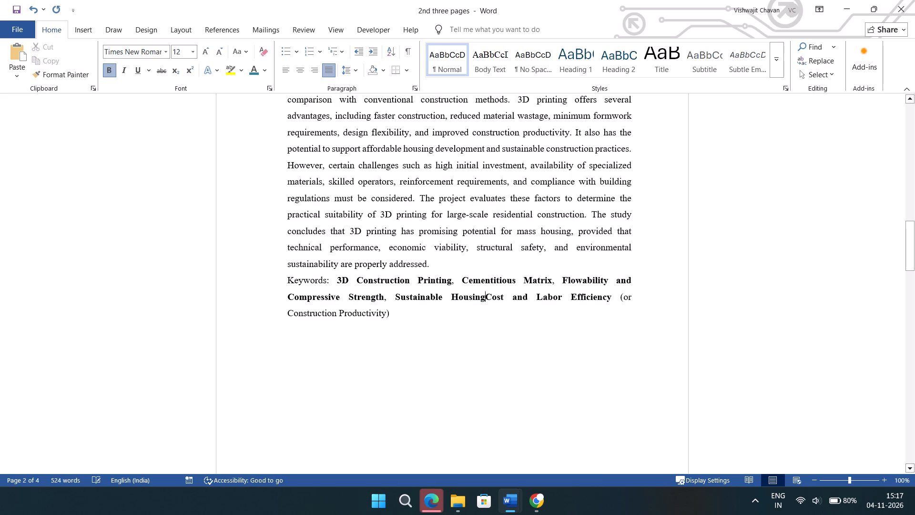
pyautogui.write(',')
pyautogui.press('space')
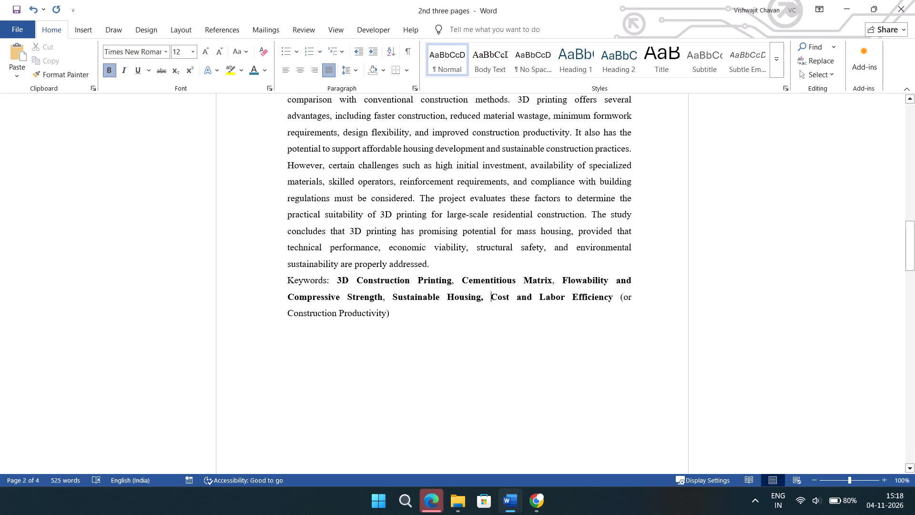
# Delete "(or Construction Productivity)" after Cost and Labor Efficiency at the end of the keywords line.
pyautogui.moveTo(620, 295); pyautogui.dragTo(400, 324)
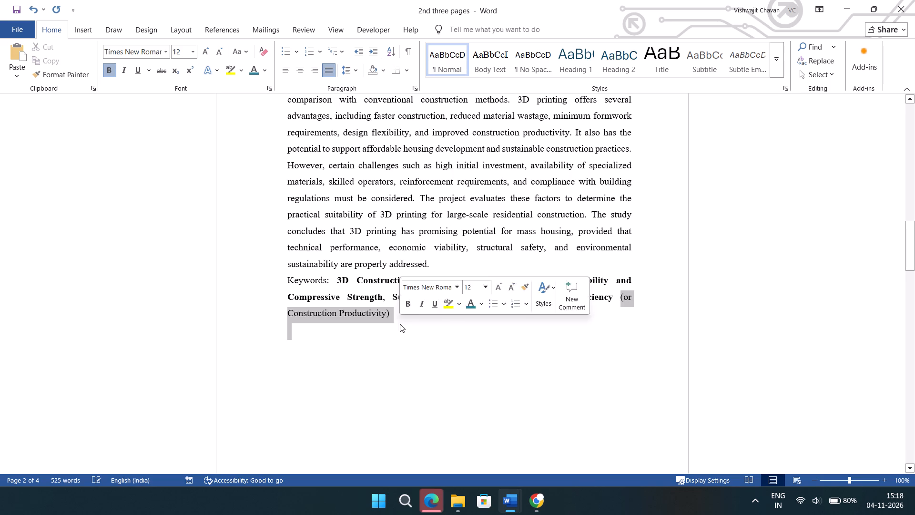
pyautogui.press('BackSpace')
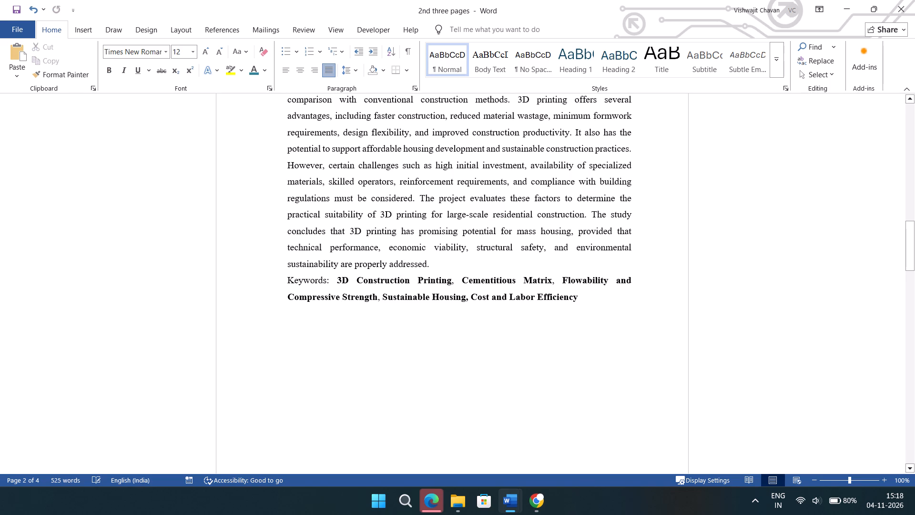
# Remove bold from the five keywords and make only the "Keywords:" label bold.
pyautogui.moveTo(337, 278); pyautogui.dragTo(582, 304)
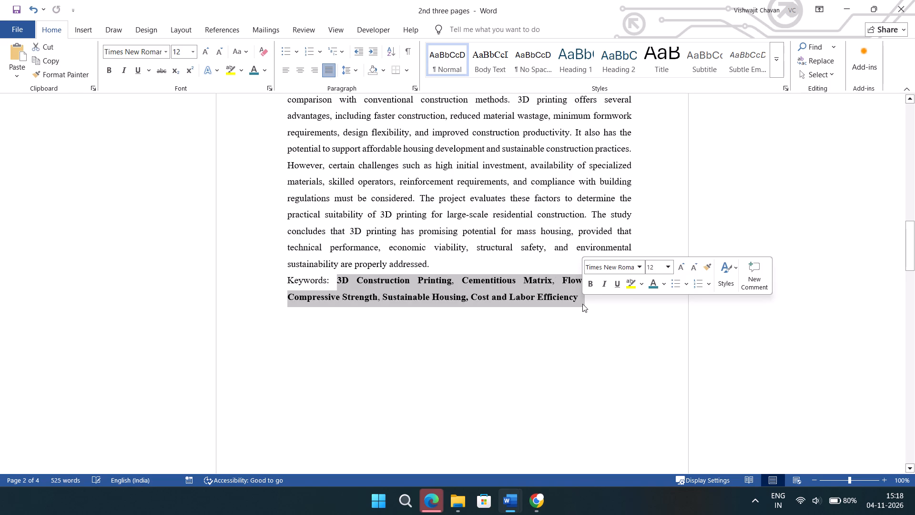
pyautogui.click(594, 288)
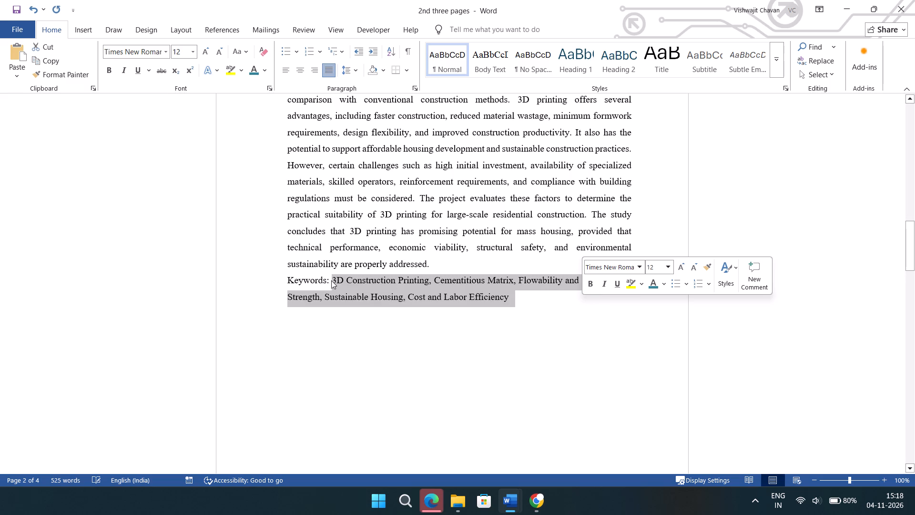
pyautogui.moveTo(286, 282); pyautogui.dragTo(332, 279)
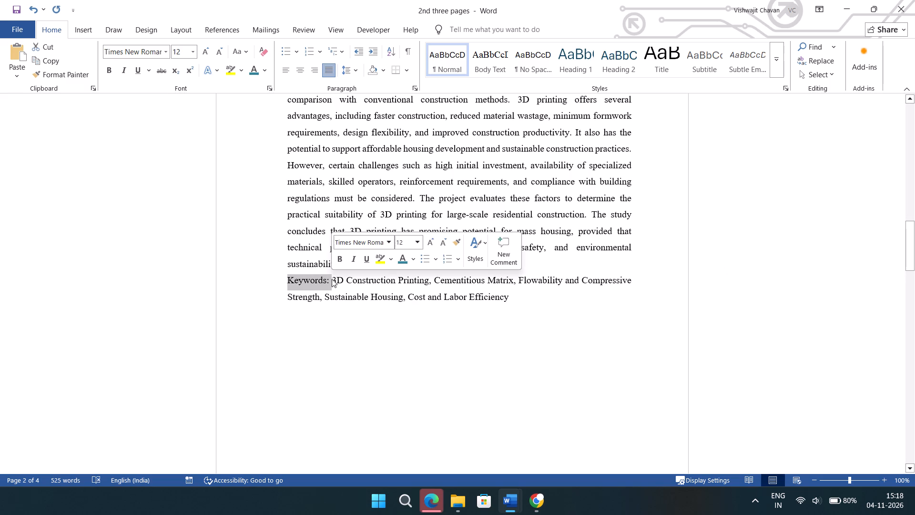
pyautogui.click(342, 259)
pyautogui.click(528, 326)
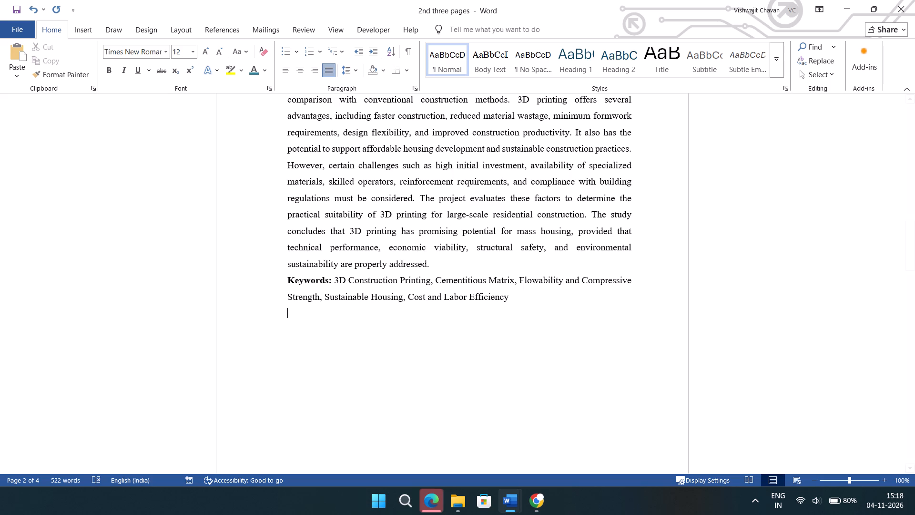
# Look over the List of Table and Abstract pages, checking the abstract paragraph's line spacing options.
pyautogui.scroll(-5, 584, 368)
pyautogui.scroll(1, 584, 368)
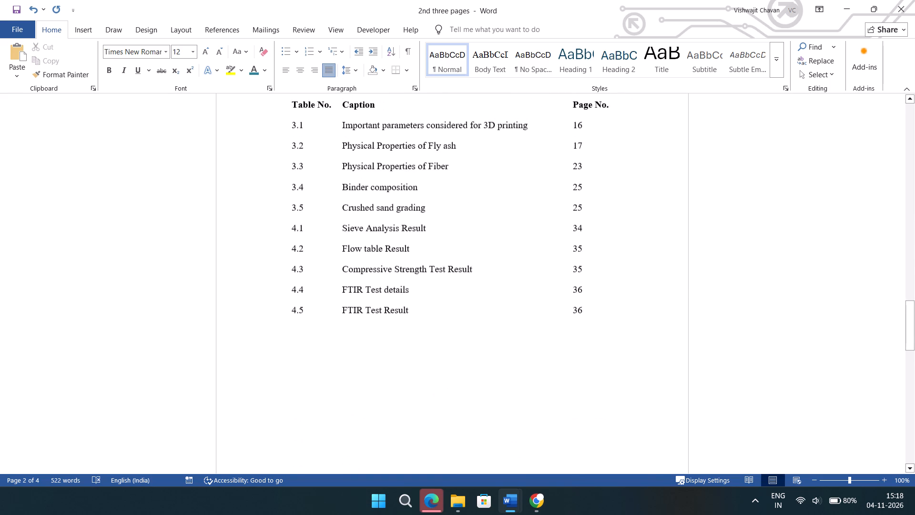
pyautogui.scroll(1, 584, 368)
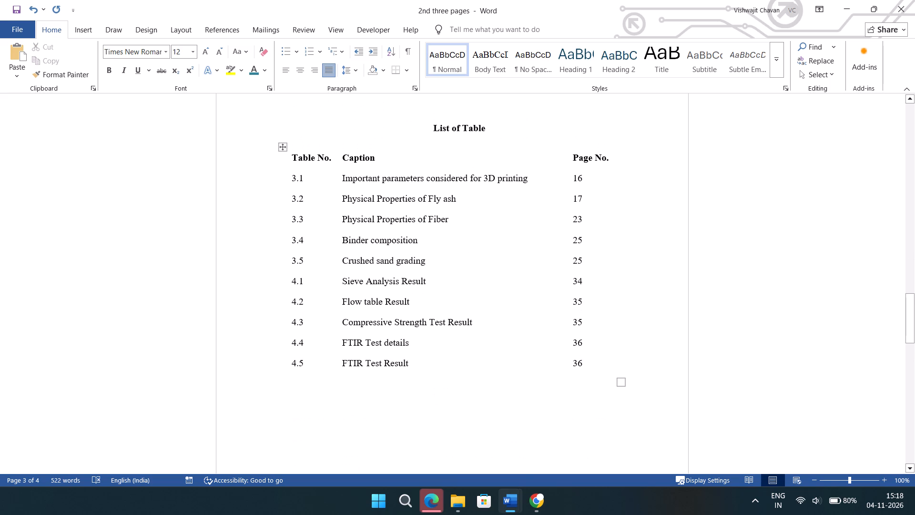
pyautogui.scroll(3, 584, 368)
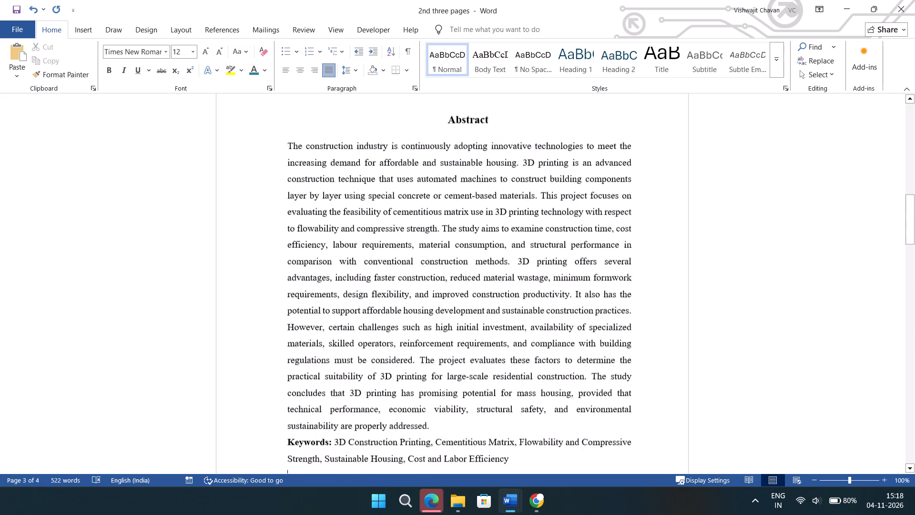
pyautogui.scroll(1, 584, 368)
pyautogui.moveTo(347, 216); pyautogui.dragTo(426, 303)
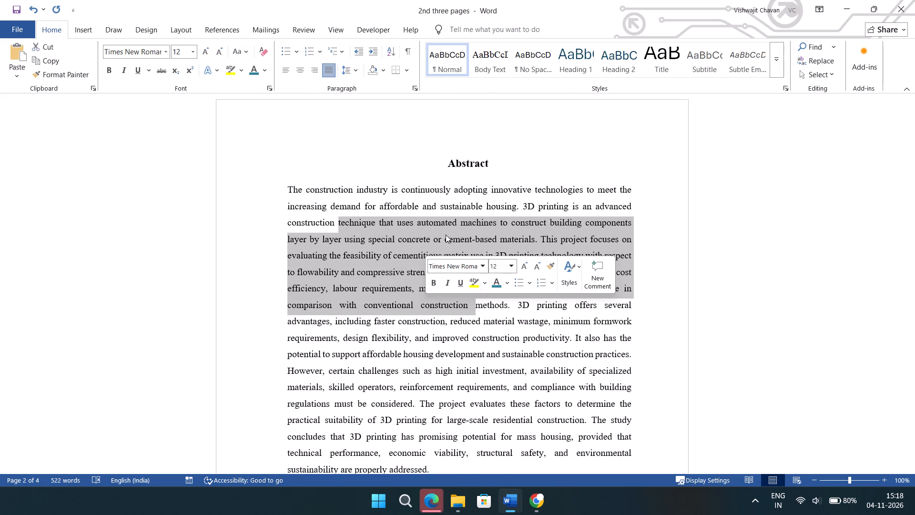
pyautogui.click(354, 76)
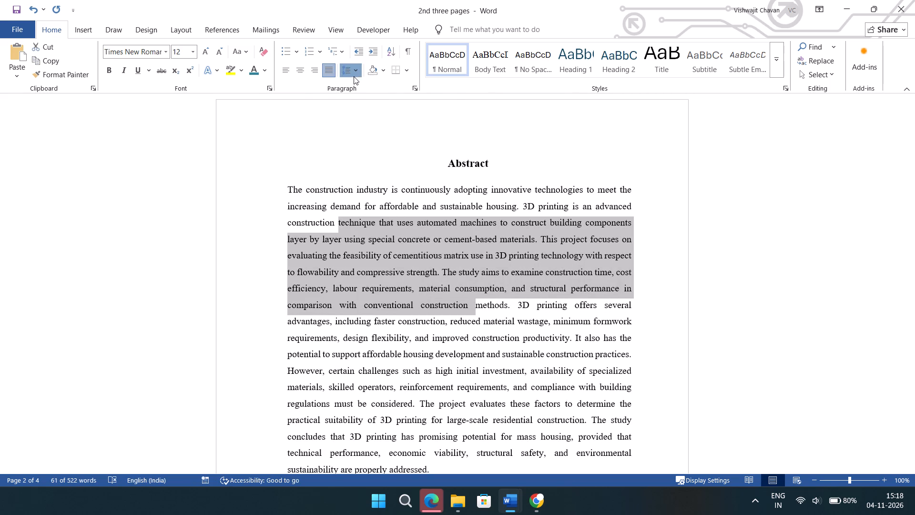
pyautogui.click(520, 344)
pyautogui.scroll(-1, 520, 344)
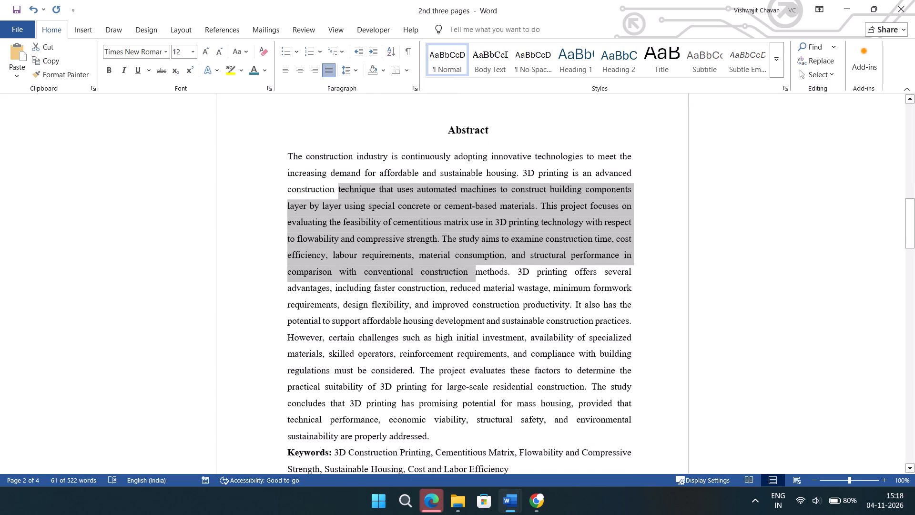
pyautogui.scroll(1, 520, 344)
pyautogui.click(520, 344)
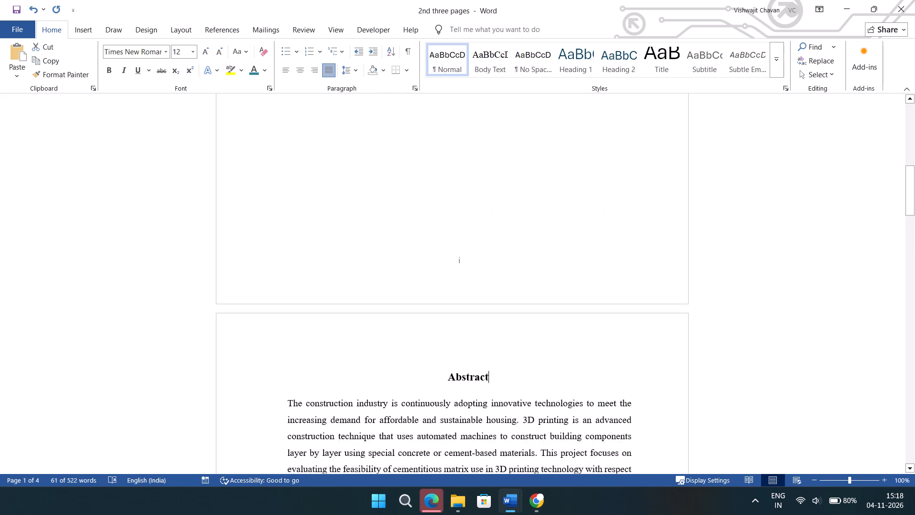
# Review the pages from the acknowledgement's Submitted By block through the abstract to the List of Table.
pyautogui.hscroll(1, 520, 344)
pyautogui.scroll(1, 520, 344)
pyautogui.hscroll(1, 520, 344)
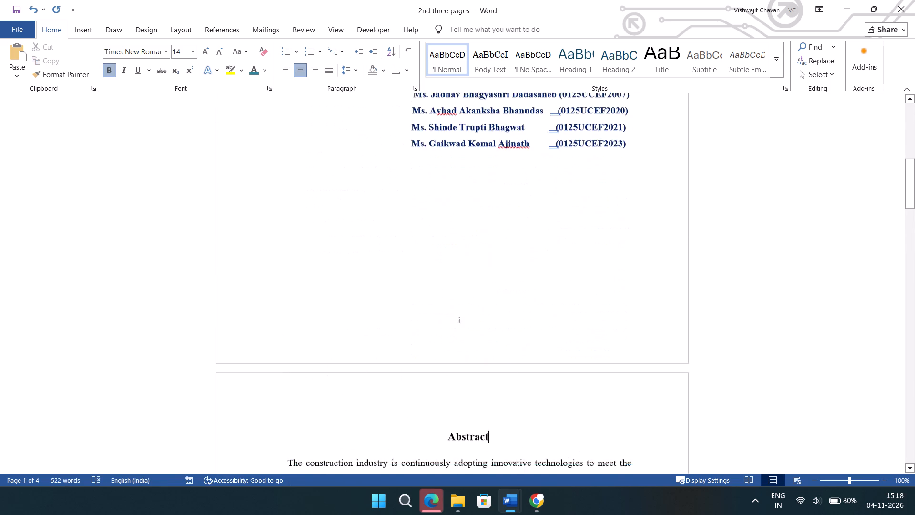
pyautogui.scroll(1, 520, 344)
pyautogui.hscroll(1, 520, 344)
pyautogui.scroll(1, 520, 344)
pyautogui.scroll(-3, 520, 344)
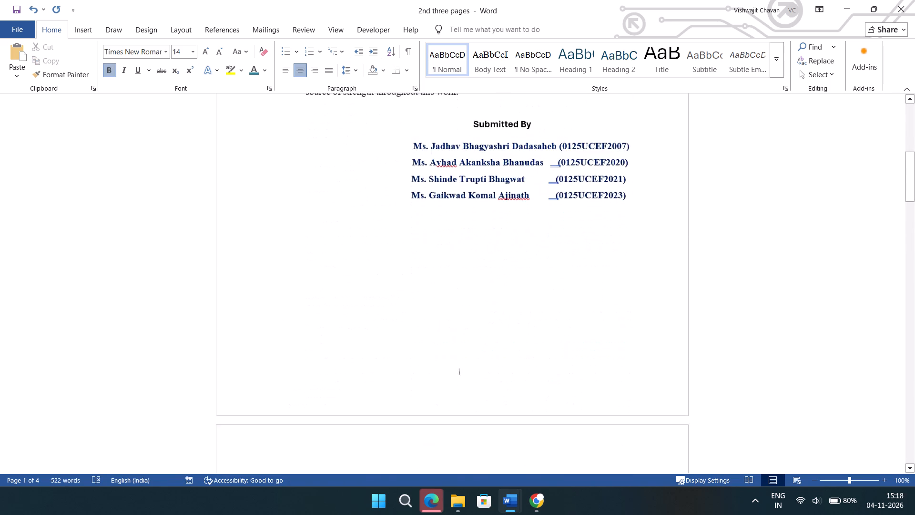
pyautogui.scroll(-5, 520, 344)
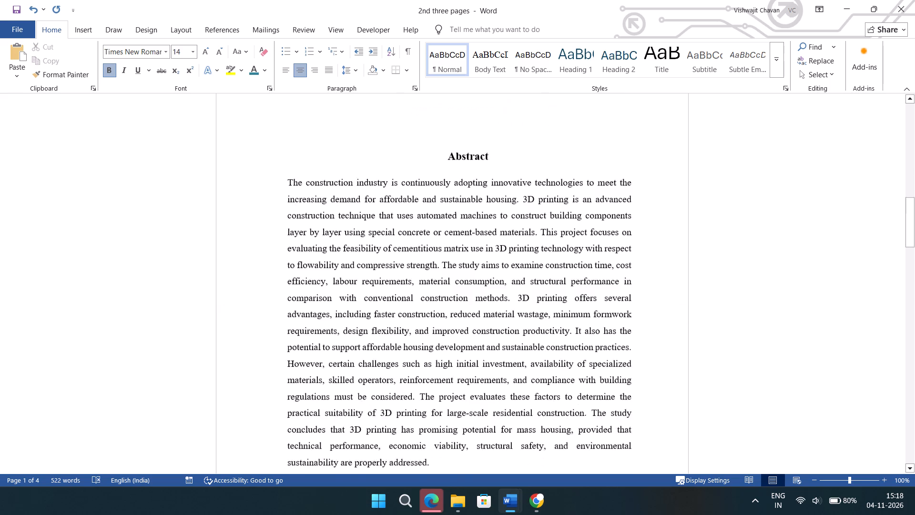
pyautogui.scroll(-11, 520, 344)
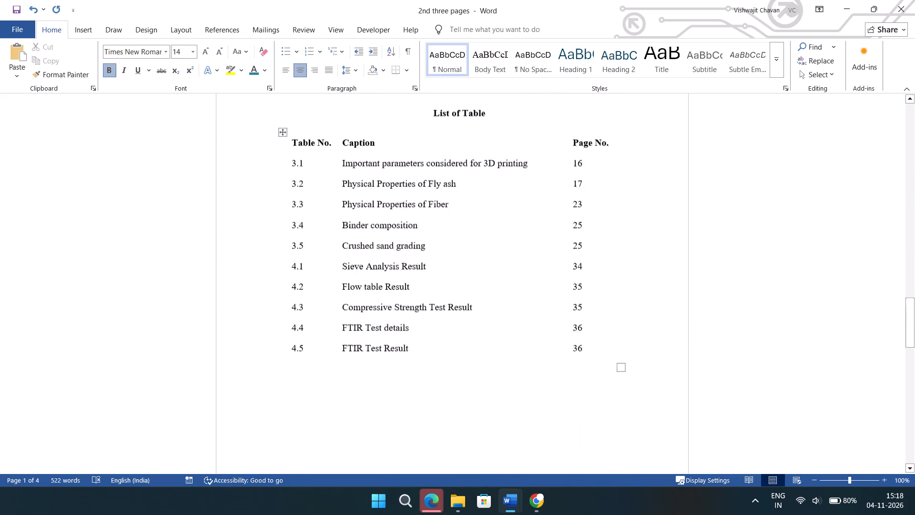
pyautogui.scroll(-5, 520, 344)
pyautogui.scroll(7, 520, 344)
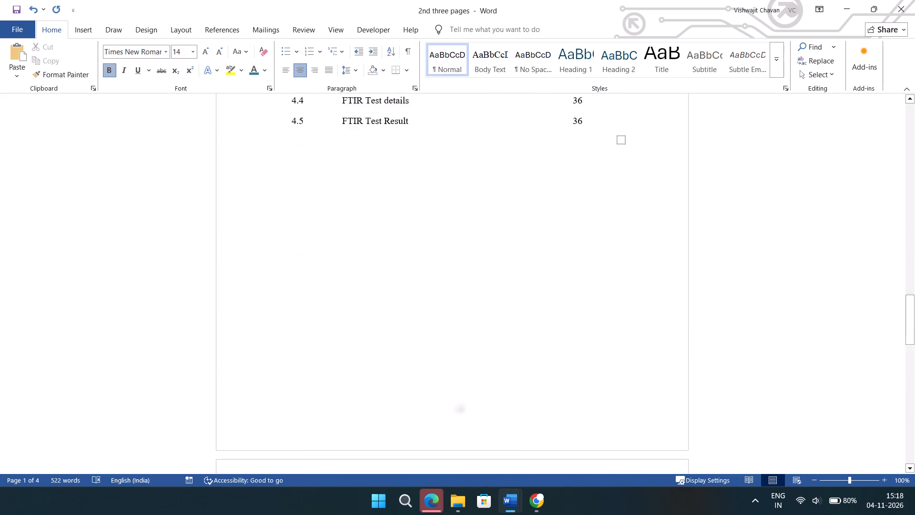
pyautogui.scroll(5, 520, 344)
pyautogui.scroll(-2, 520, 344)
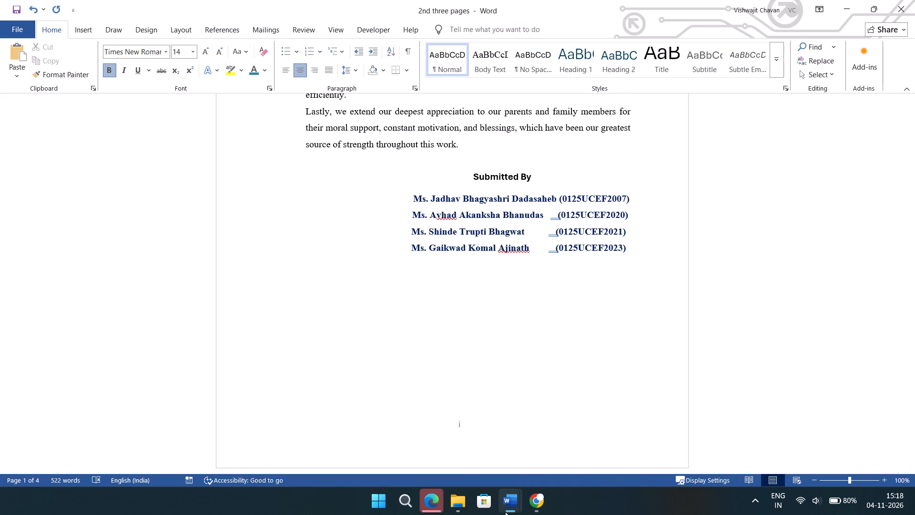
# Switch to the "1st three pages" document and review its cover page, certificate and Content table with page numbers.
pyautogui.click(570, 445)
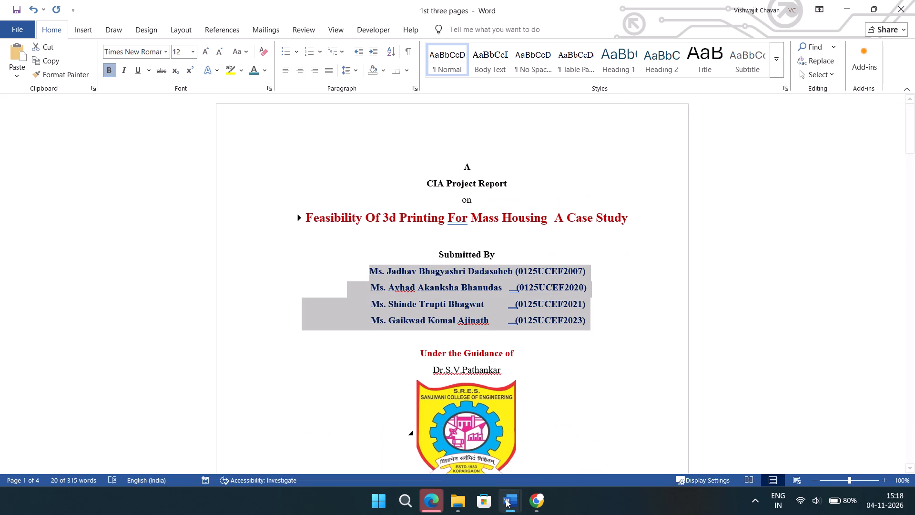
pyautogui.click(565, 329)
pyautogui.scroll(-1, 565, 329)
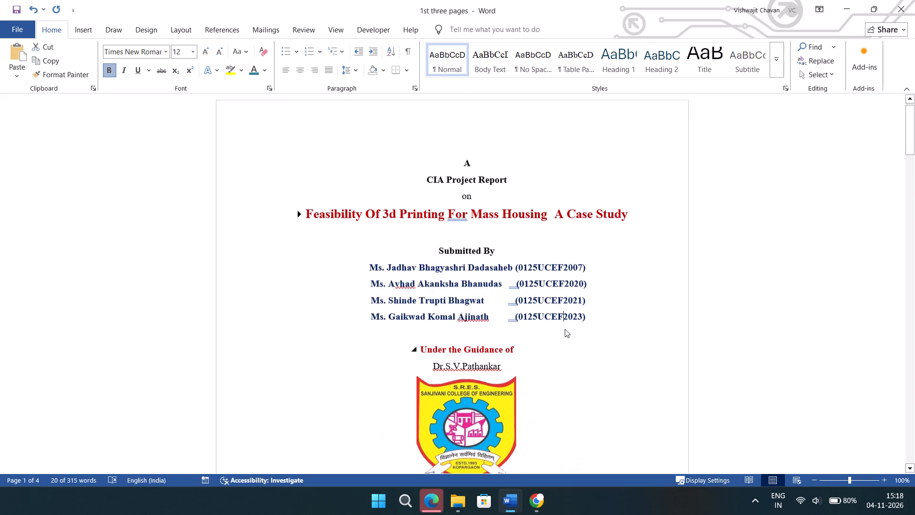
pyautogui.scroll(-4, 565, 329)
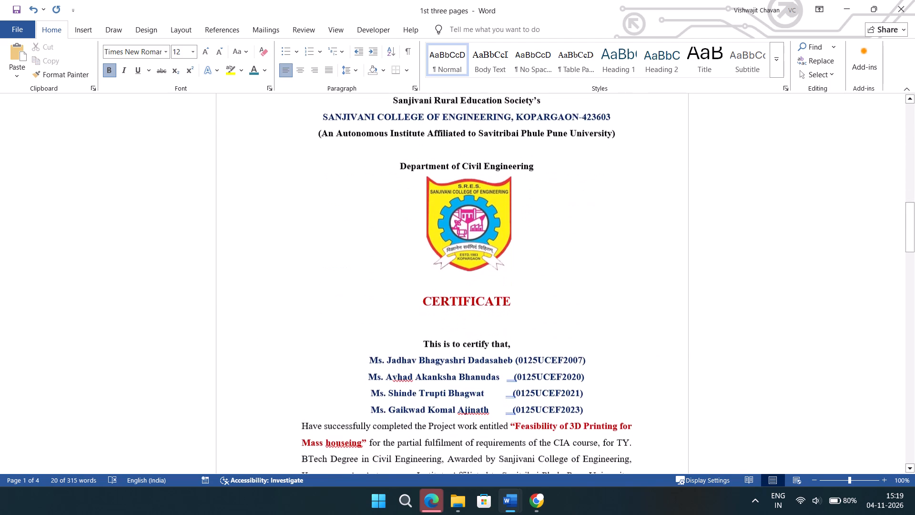
pyautogui.scroll(-3, 565, 329)
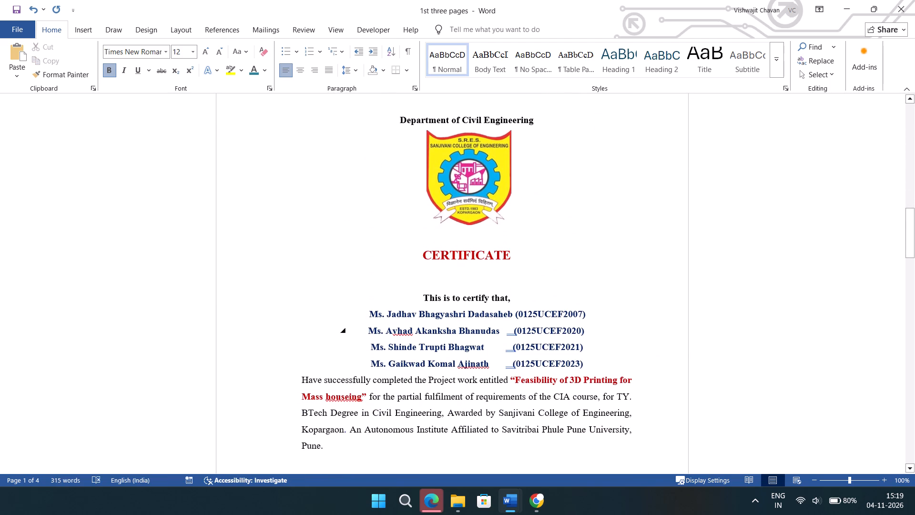
pyautogui.scroll(-1, 565, 329)
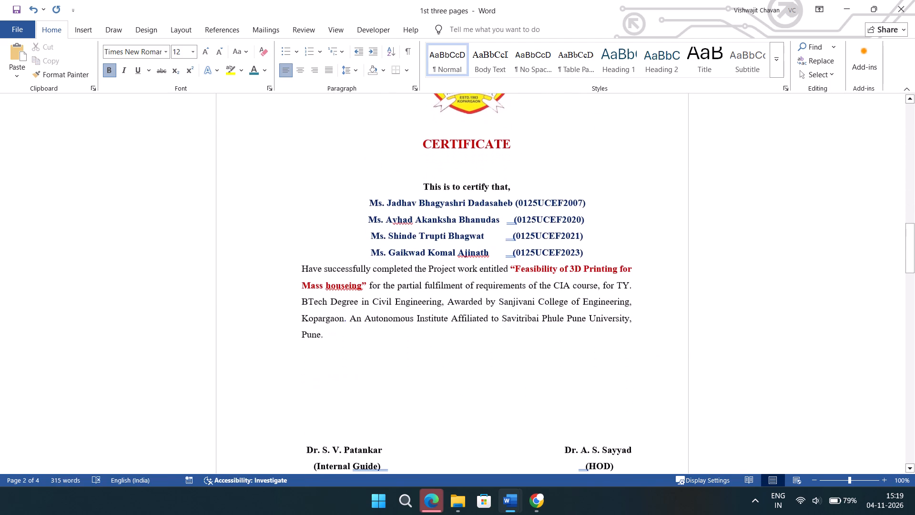
pyautogui.scroll(-1, 565, 329)
pyautogui.scroll(-2, 648, 349)
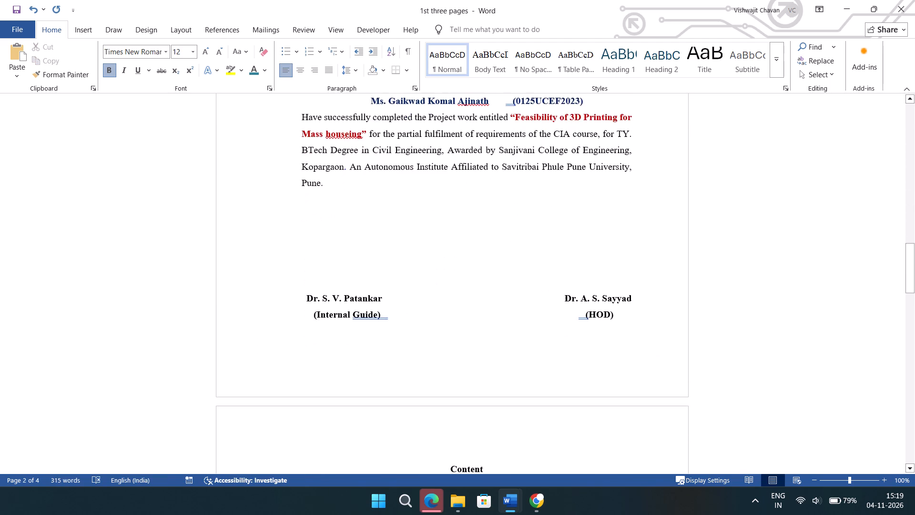
pyautogui.scroll(-4, 648, 349)
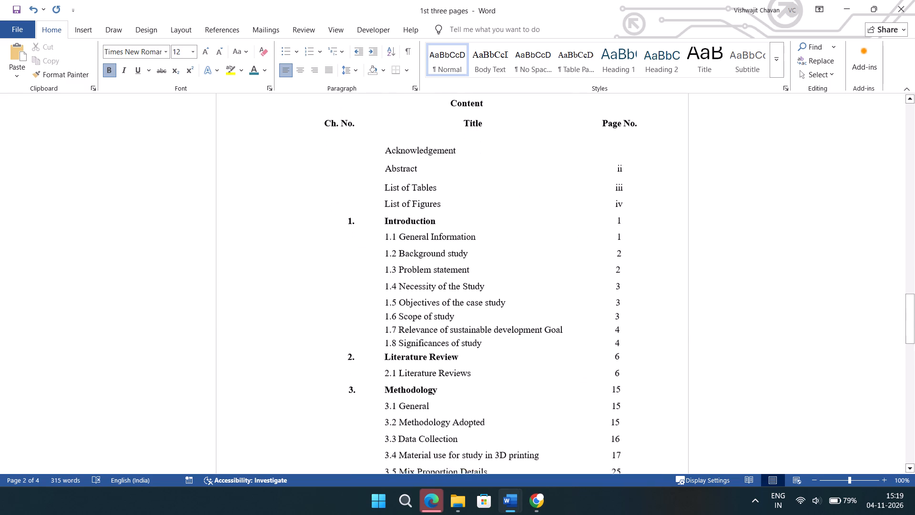
pyautogui.scroll(-1, 648, 349)
pyautogui.scroll(1, 648, 349)
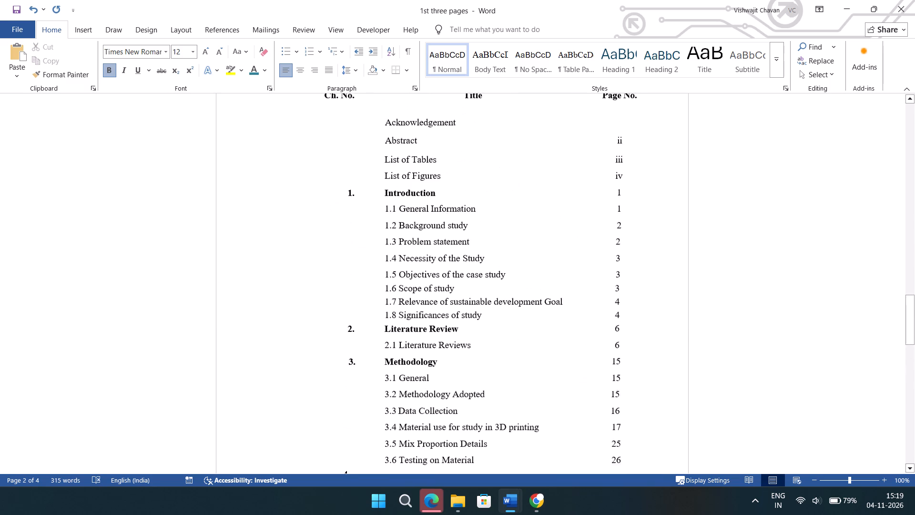
pyautogui.scroll(1, 648, 349)
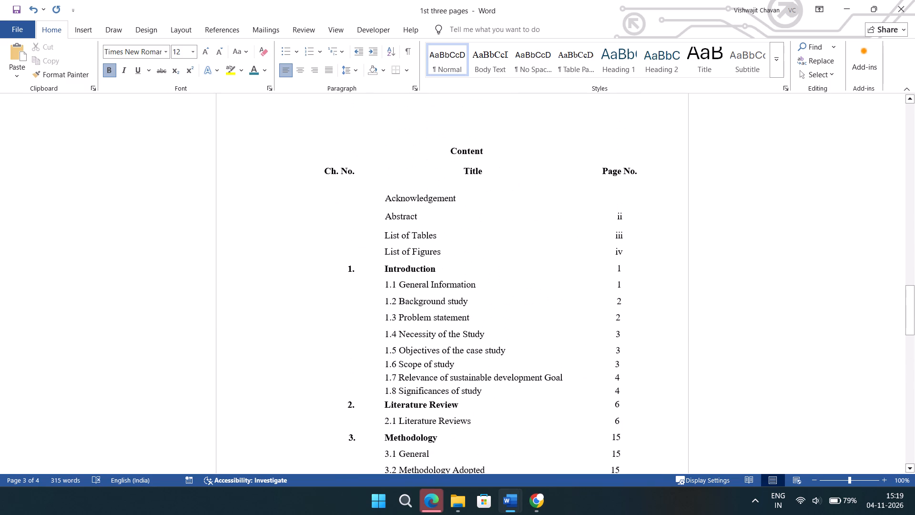
pyautogui.scroll(-1, 648, 349)
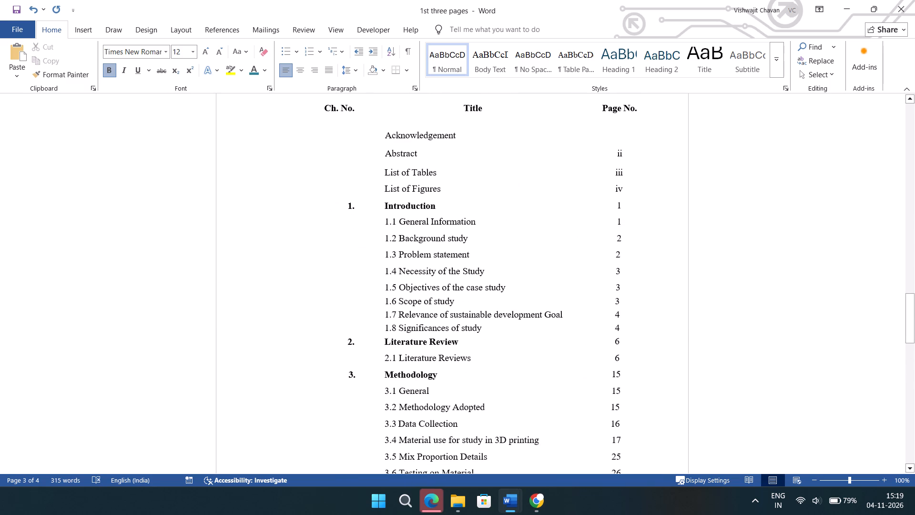
pyautogui.scroll(-1, 648, 349)
# Centre-align the chapter-number cells below the Ch. No. heading, down to the References row, in the Content table.
pyautogui.click(342, 183)
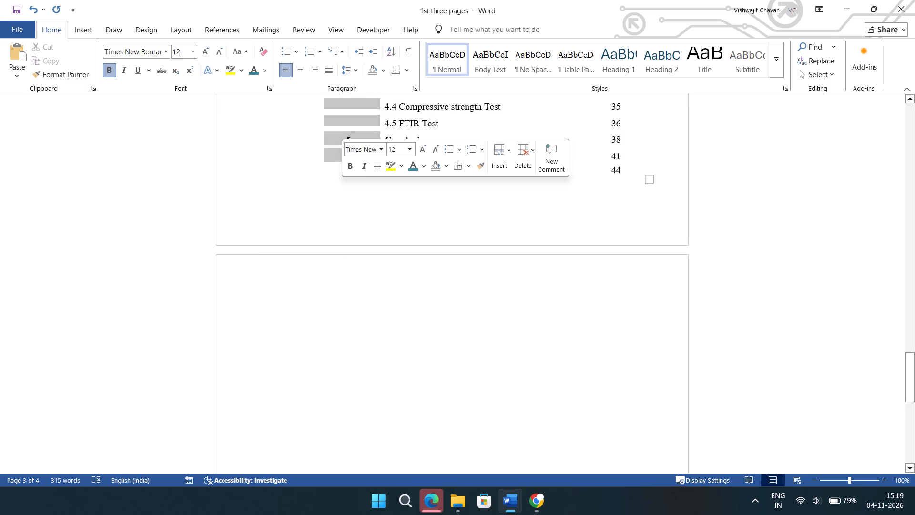
pyautogui.click(297, 69)
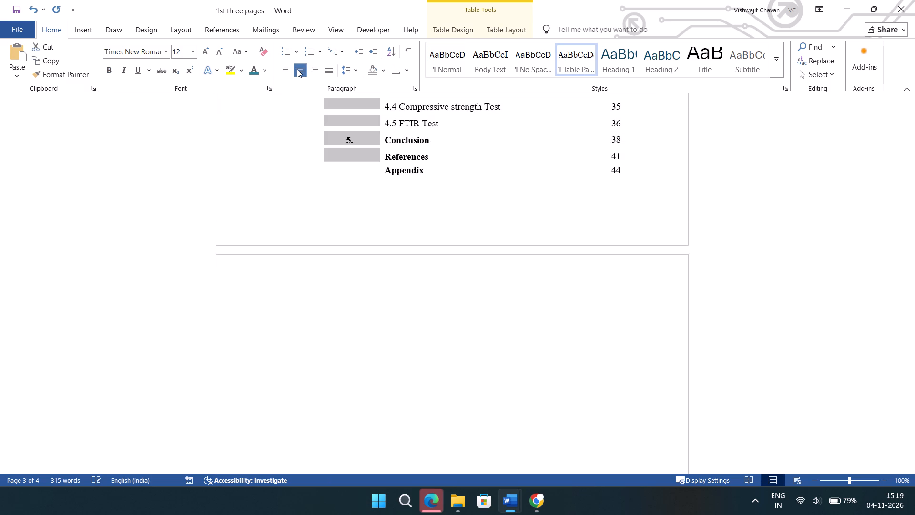
pyautogui.click(350, 178)
# Review the Content table from its heading to the Appendix row, along with the page that follows it.
pyautogui.scroll(4, 350, 178)
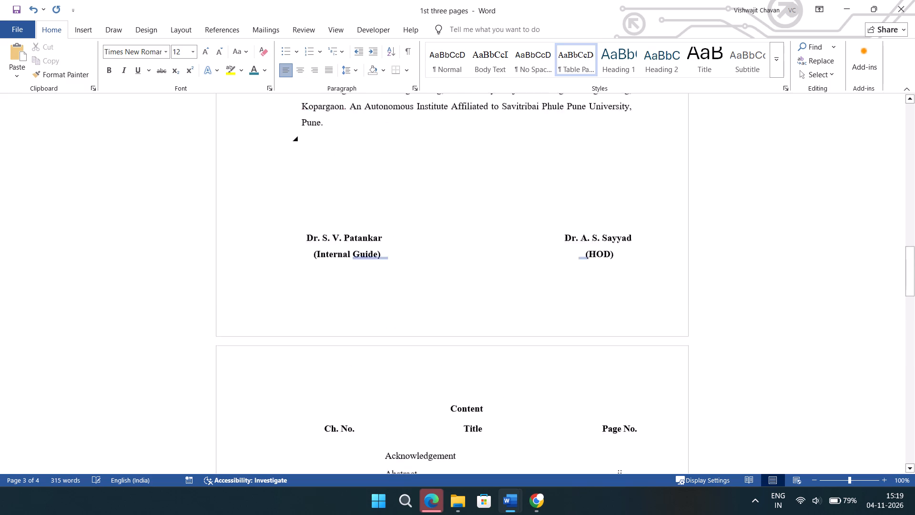
pyautogui.scroll(-2, 350, 178)
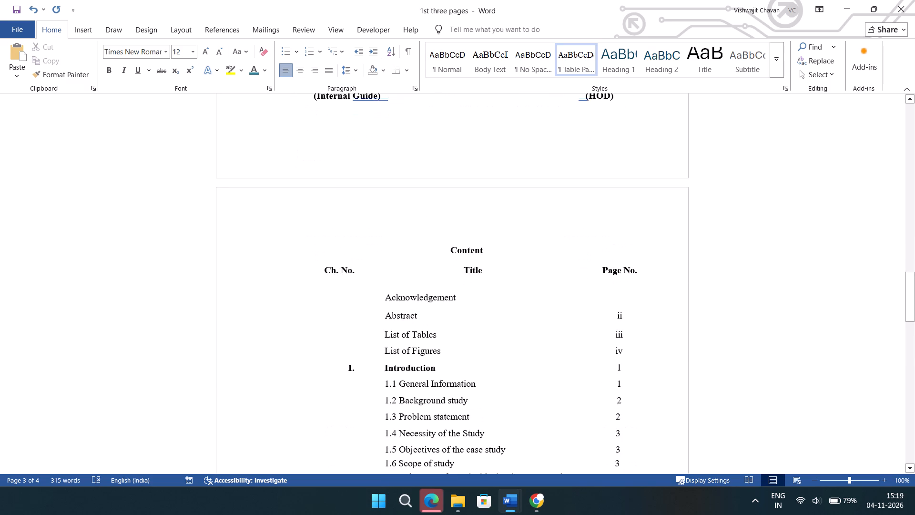
pyautogui.scroll(-1, 457, 365)
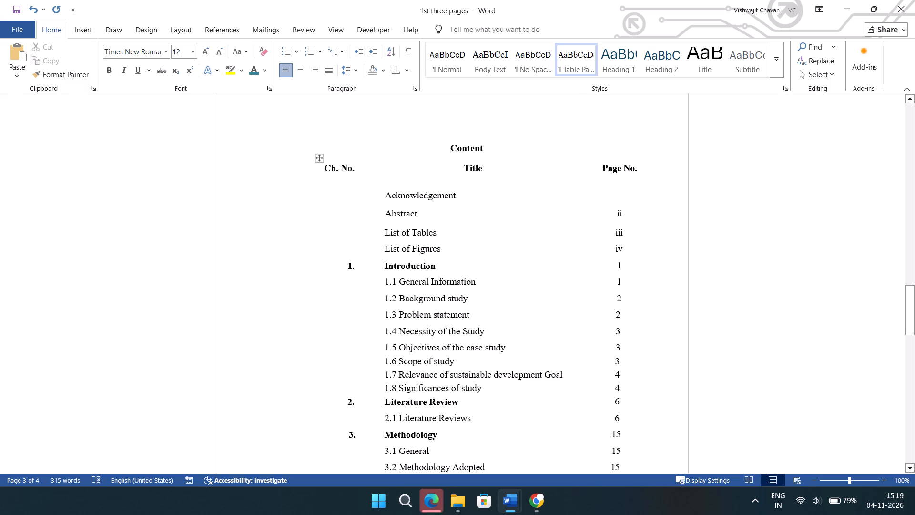
pyautogui.scroll(-1, 489, 360)
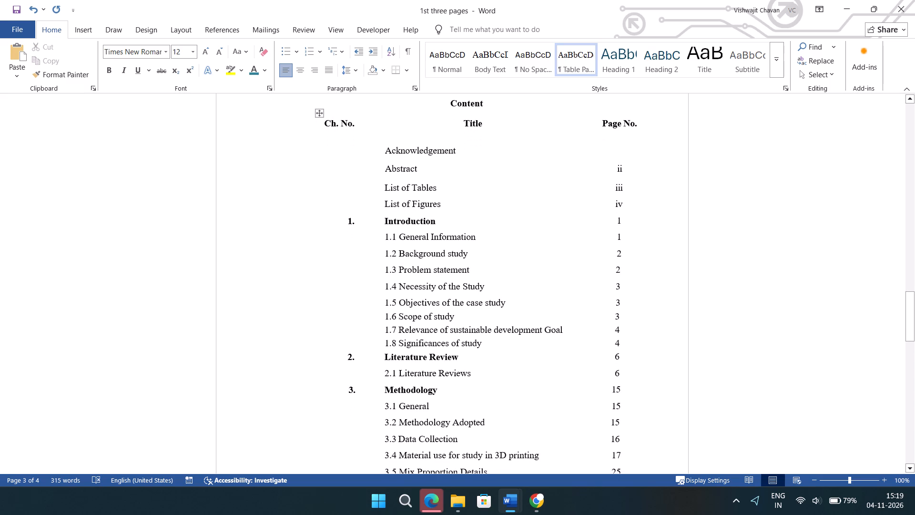
pyautogui.scroll(-4, 489, 360)
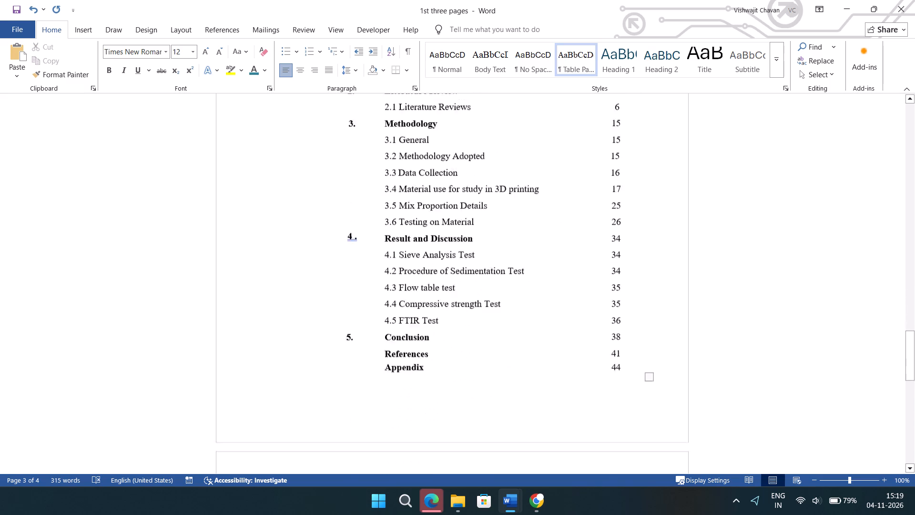
pyautogui.scroll(-5, 489, 360)
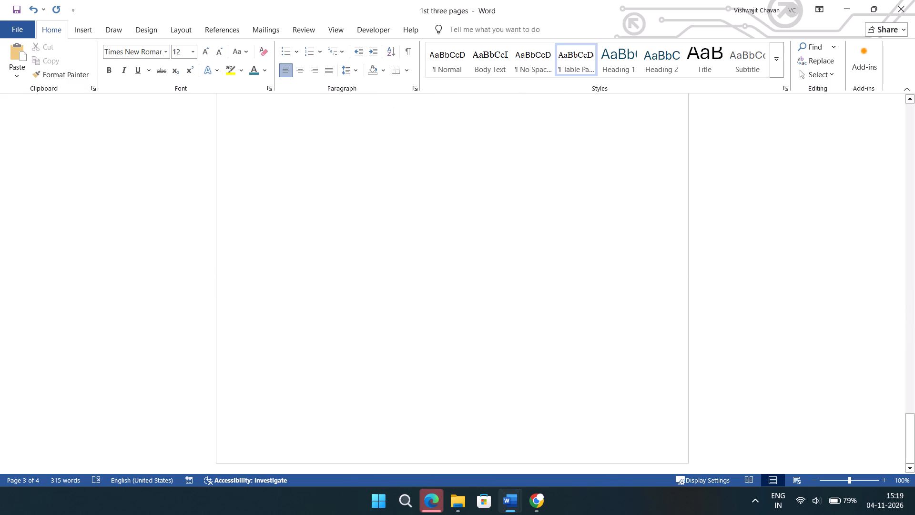
pyautogui.scroll(-2, 489, 360)
pyautogui.scroll(10, 489, 360)
pyautogui.scroll(-1, 489, 360)
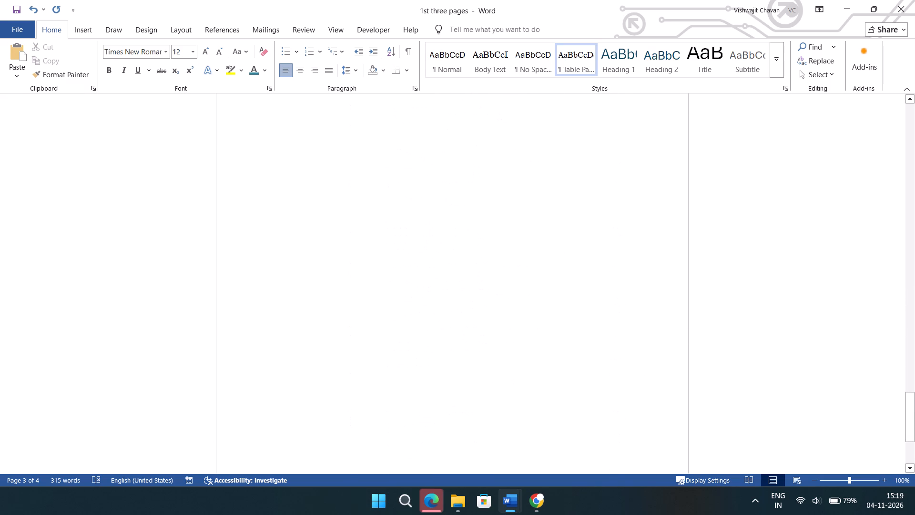
pyautogui.scroll(3, 452, 302)
pyautogui.scroll(-1, 452, 302)
pyautogui.scroll(3, 452, 302)
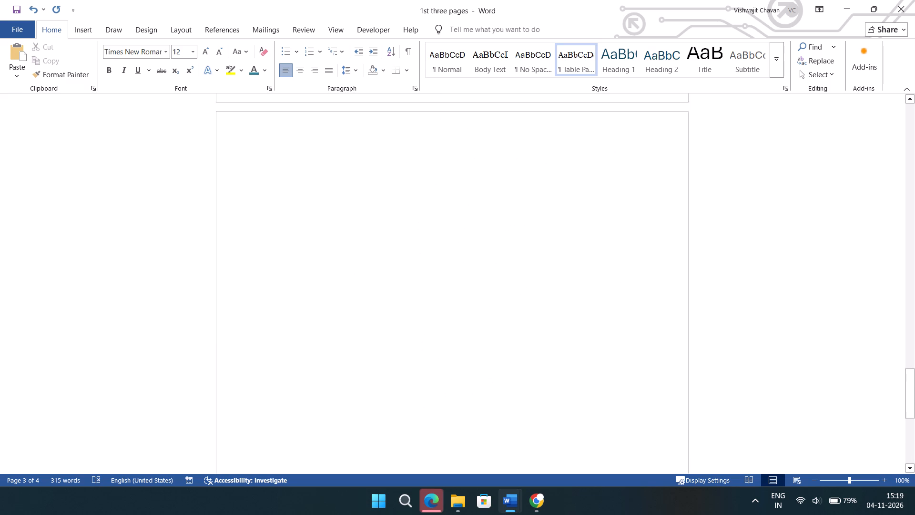
pyautogui.scroll(2, 452, 302)
pyautogui.scroll(-1, 452, 302)
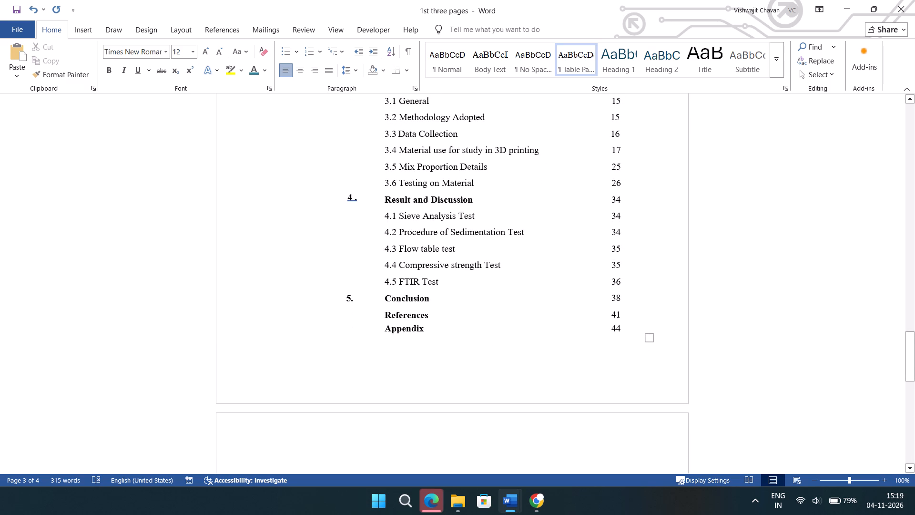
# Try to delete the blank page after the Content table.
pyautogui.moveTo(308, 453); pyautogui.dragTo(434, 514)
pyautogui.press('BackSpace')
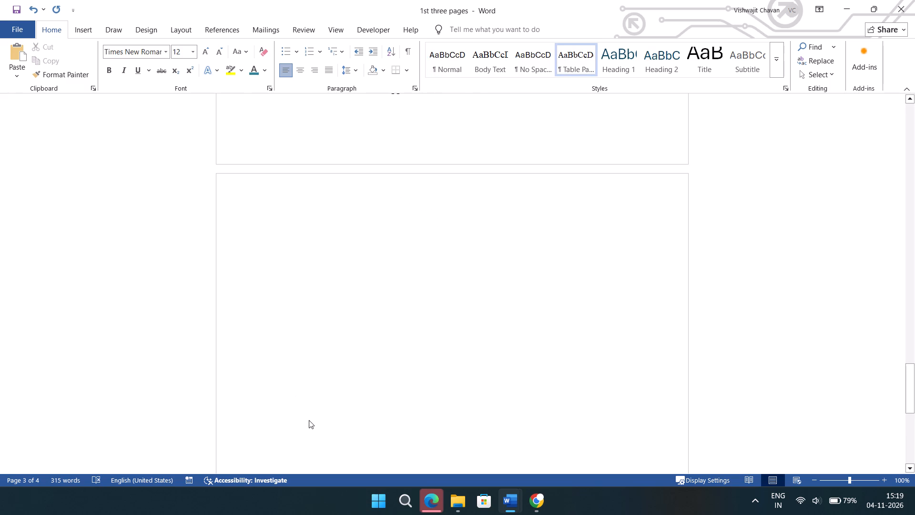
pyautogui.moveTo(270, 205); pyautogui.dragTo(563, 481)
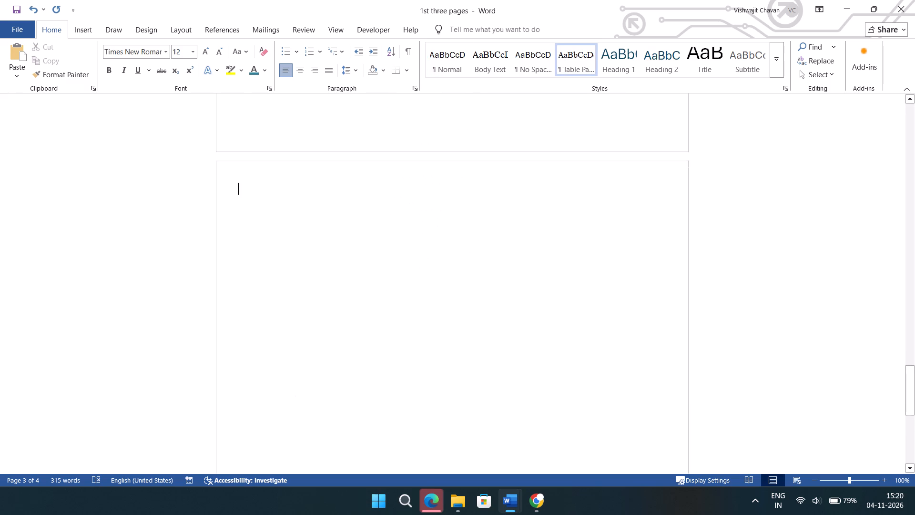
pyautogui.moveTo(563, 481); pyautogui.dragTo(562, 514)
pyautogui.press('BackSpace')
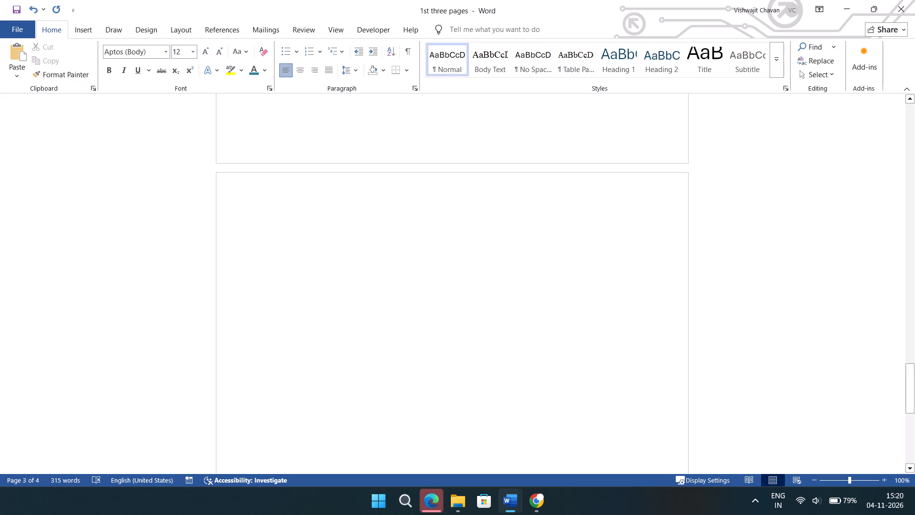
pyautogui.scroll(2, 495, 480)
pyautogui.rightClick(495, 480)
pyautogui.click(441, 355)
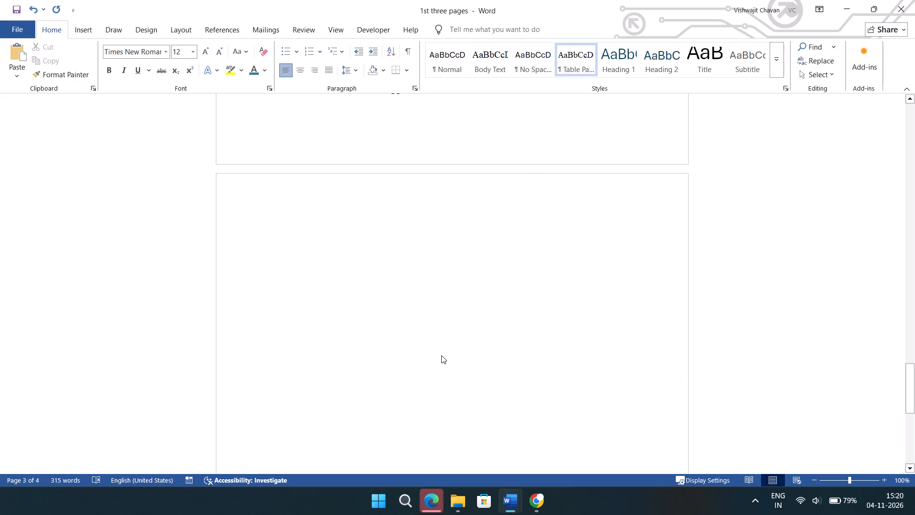
# Switch to the "2nd three pages" document and review its pages from the Acknowledgement through the List of Figure.
pyautogui.scroll(3, 441, 355)
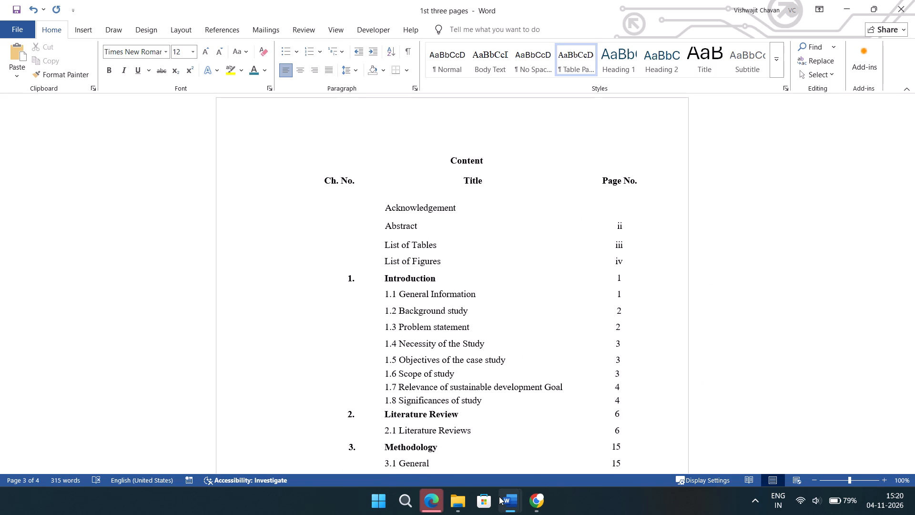
pyautogui.click(677, 443)
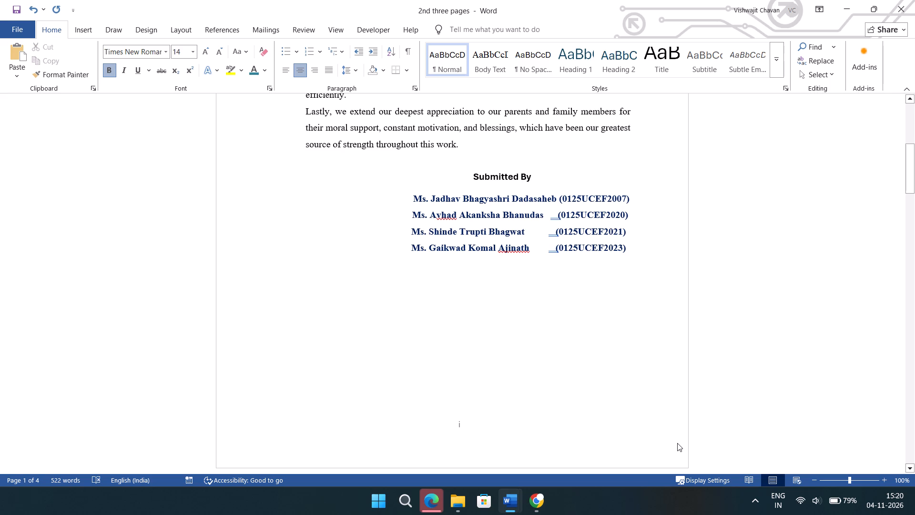
pyautogui.scroll(3, 588, 431)
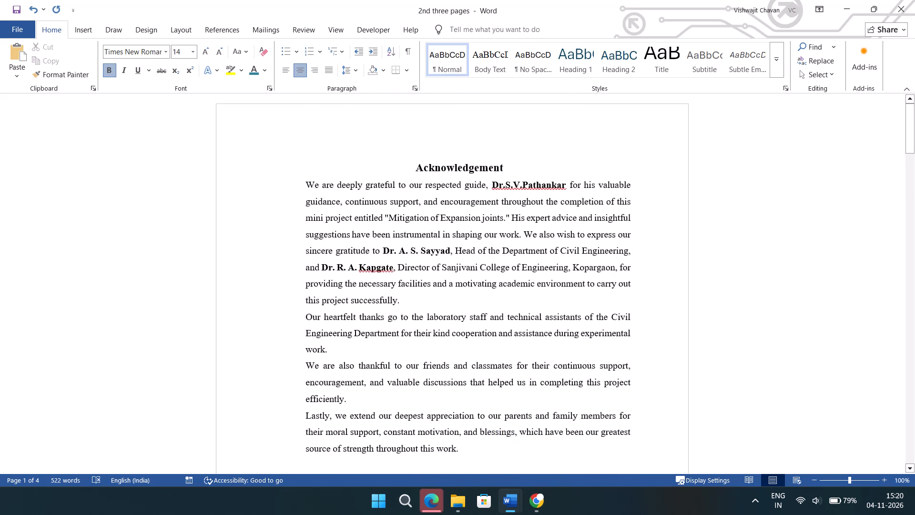
pyautogui.scroll(-6, 588, 431)
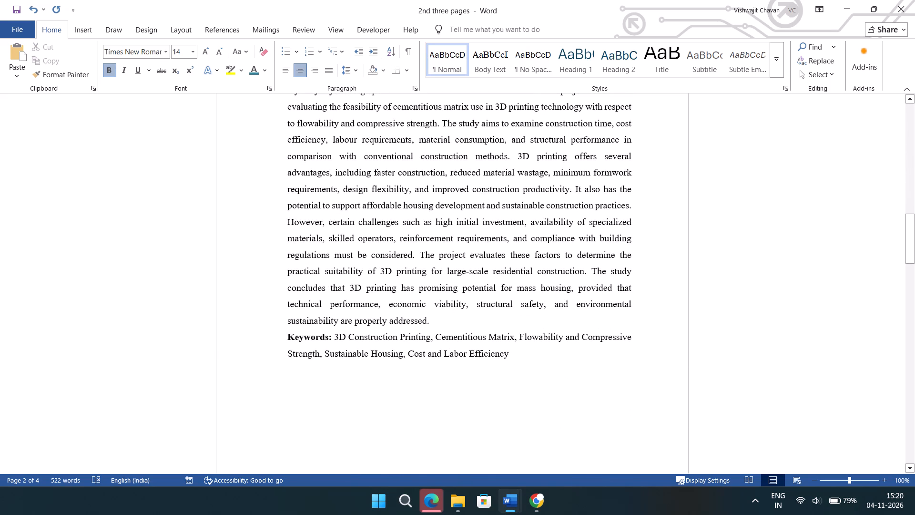
pyautogui.scroll(-4, 588, 431)
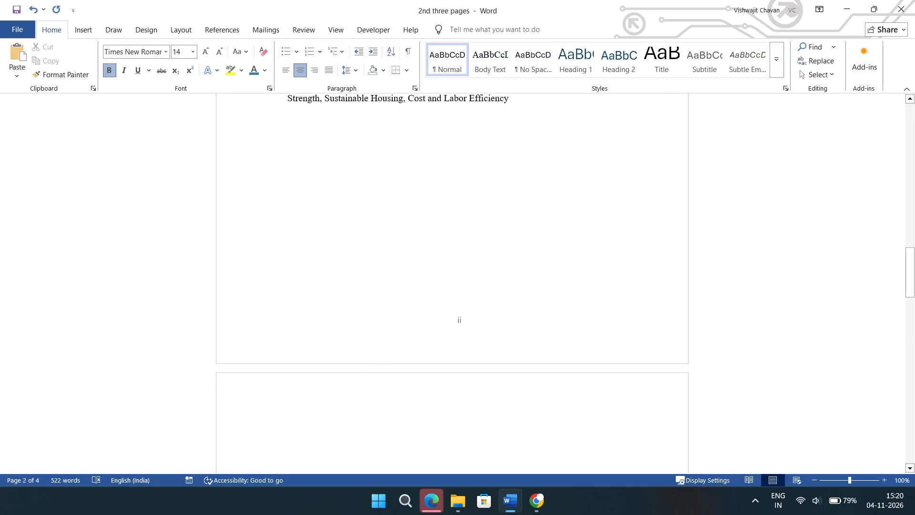
pyautogui.scroll(-5, 588, 431)
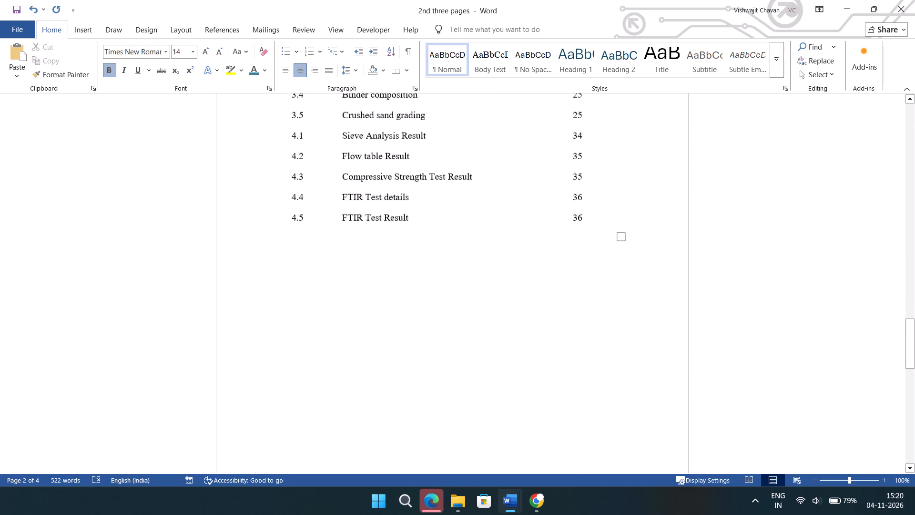
pyautogui.scroll(-5, 588, 431)
pyautogui.scroll(1, 588, 431)
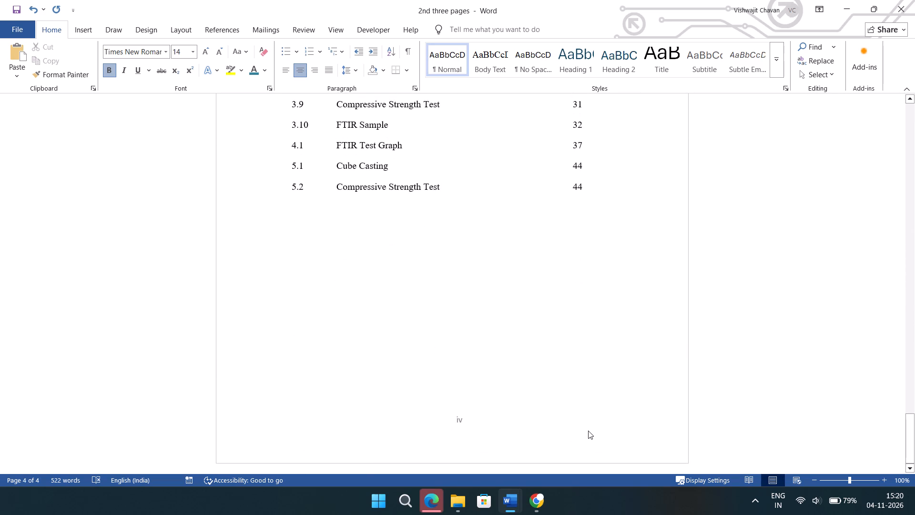
pyautogui.scroll(3, 588, 431)
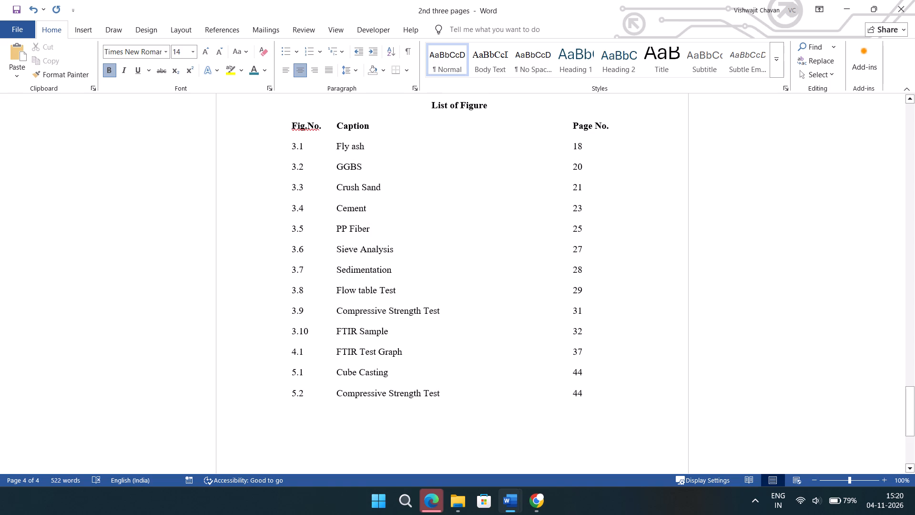
pyautogui.scroll(1, 555, 406)
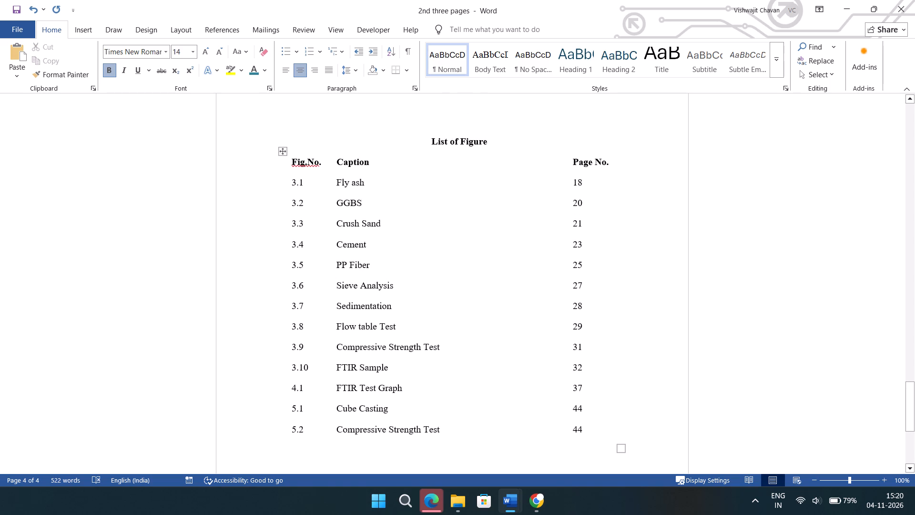
# Set the whole List of Figure table's paragraph spacing to 6 pt before and 0 pt after.
pyautogui.click(283, 152)
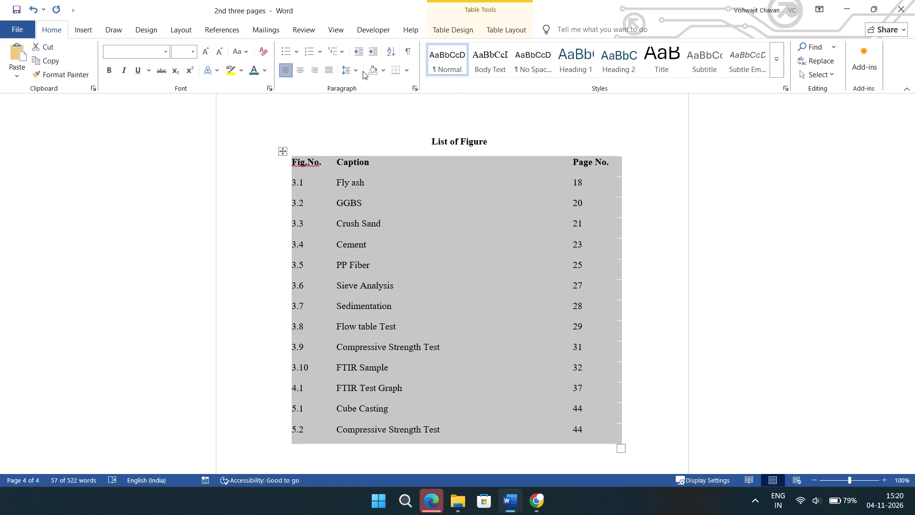
pyautogui.click(361, 71)
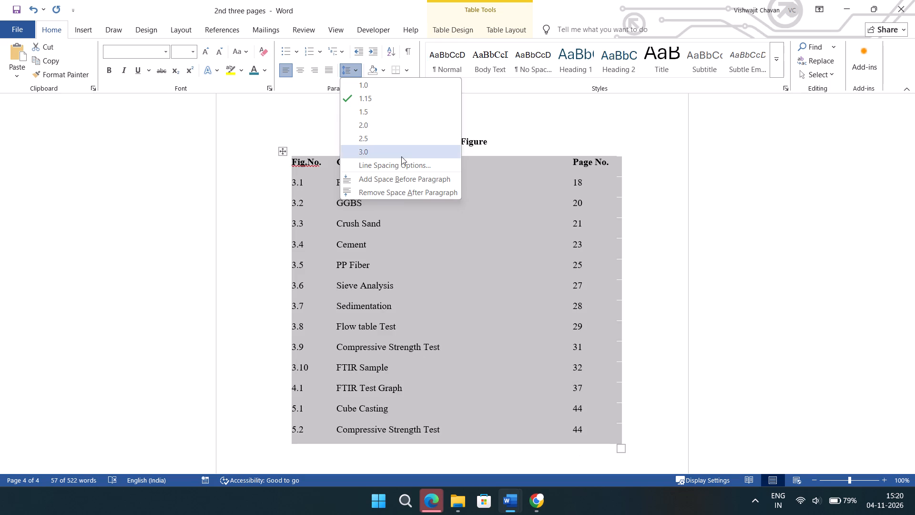
pyautogui.click(398, 164)
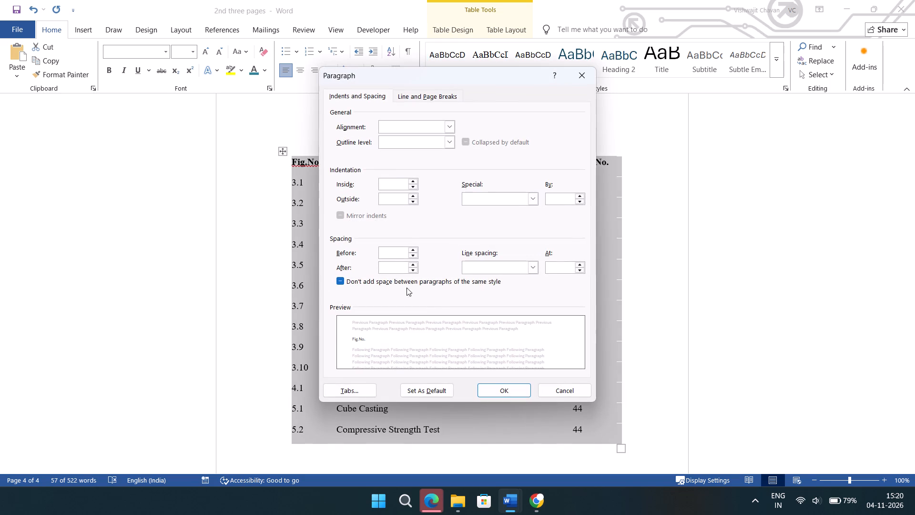
pyautogui.click(410, 250)
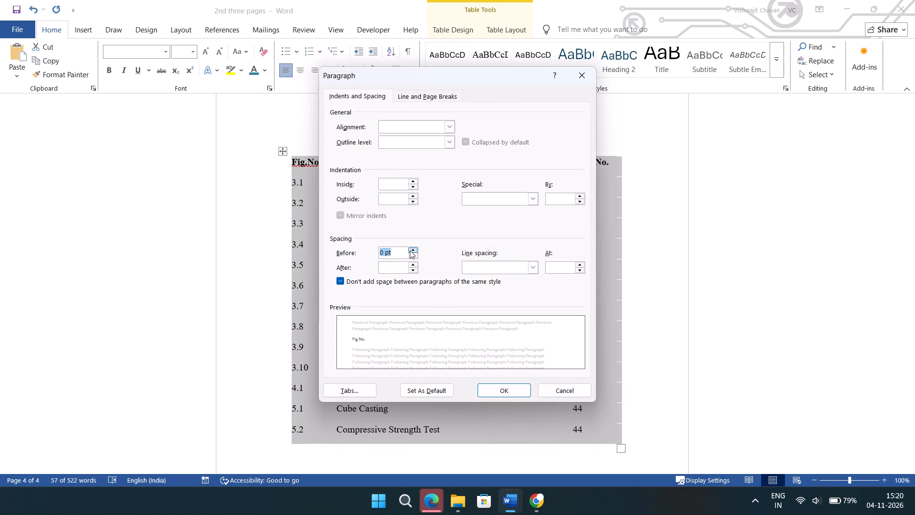
pyautogui.click(410, 250)
pyautogui.click(410, 250)
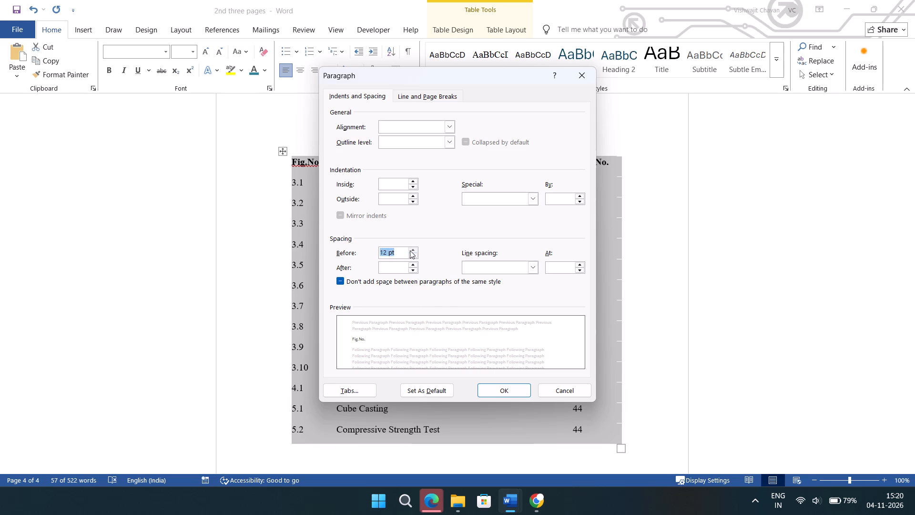
pyautogui.click(414, 257)
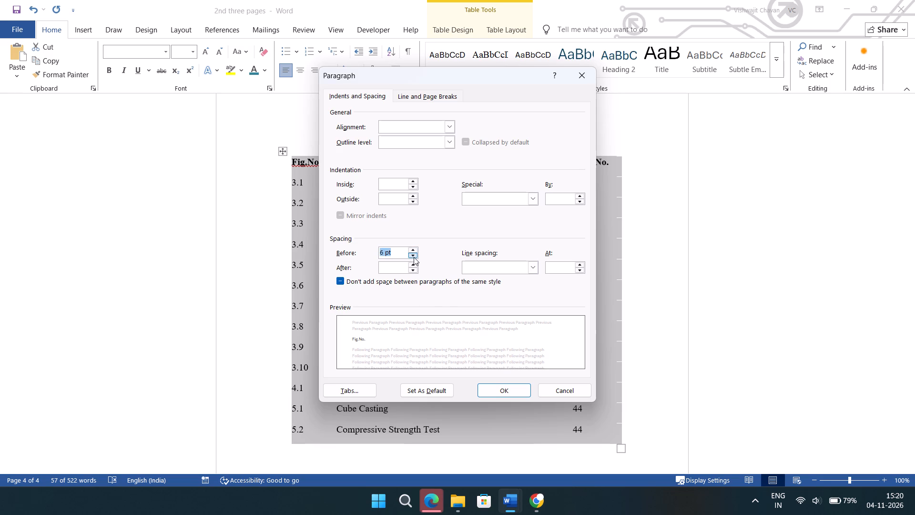
pyautogui.click(414, 266)
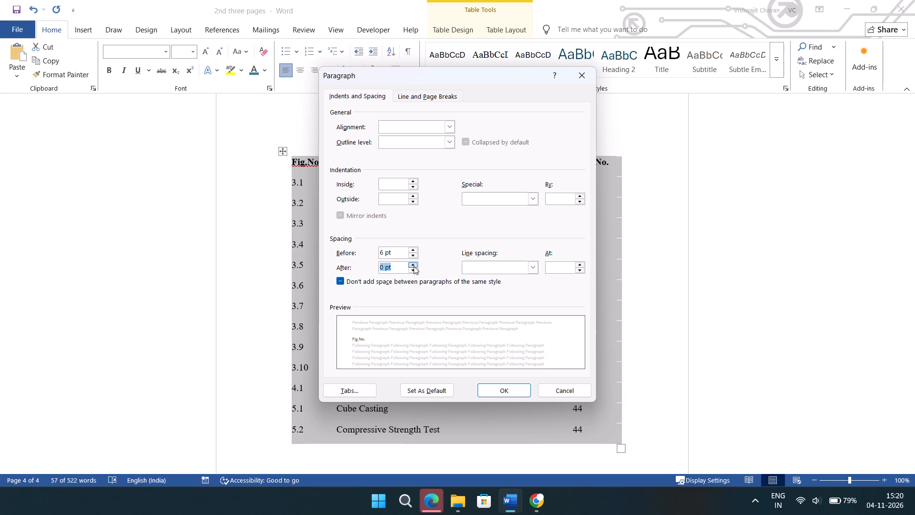
pyautogui.click(511, 393)
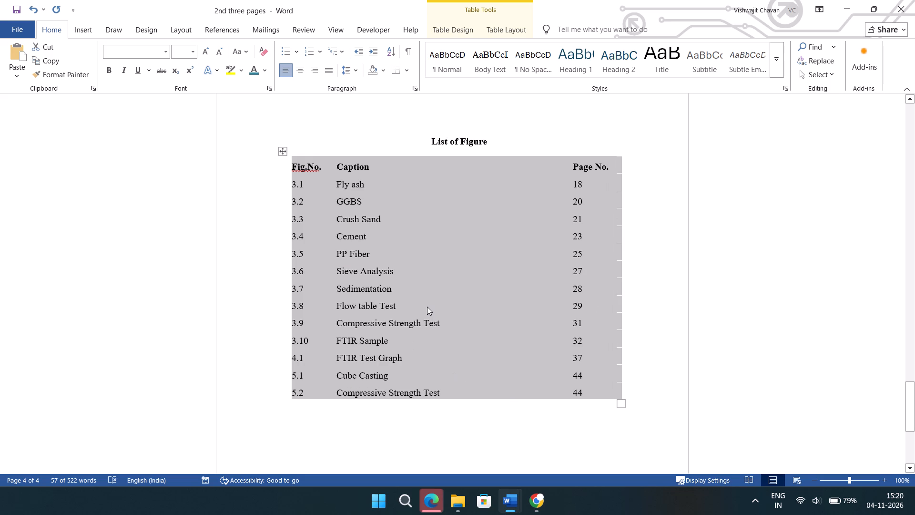
pyautogui.click(427, 307)
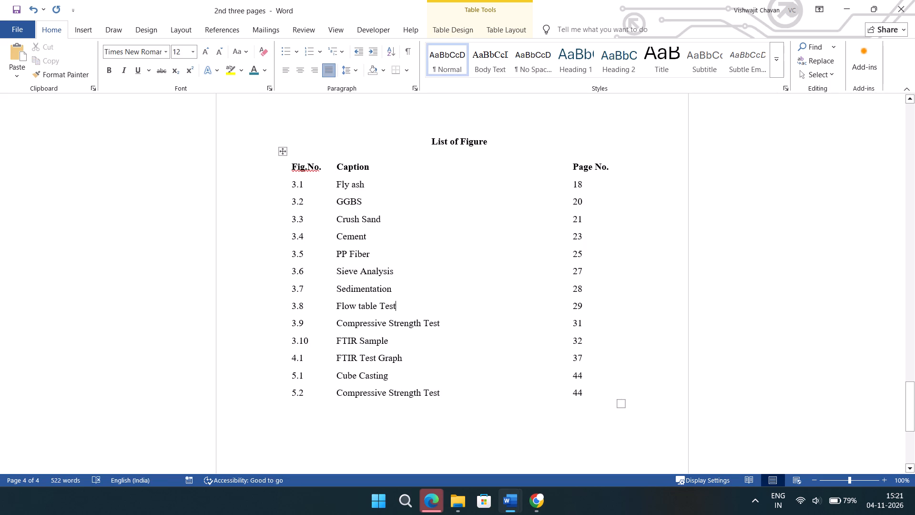
pyautogui.click(339, 164)
# Center the Caption heading and all the page numbers, from the 3.1 row to the 5.2 row, in the List of Figure table.
pyautogui.click(298, 68)
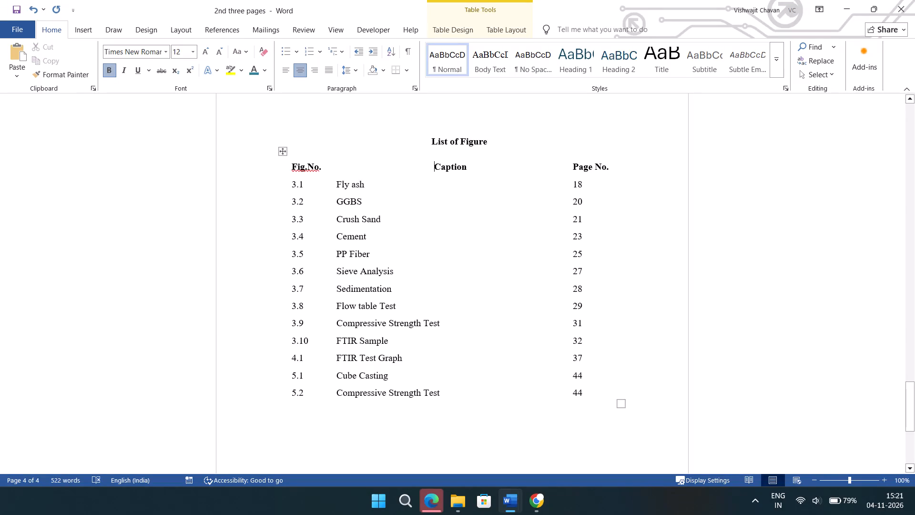
pyautogui.moveTo(572, 184); pyautogui.dragTo(576, 377)
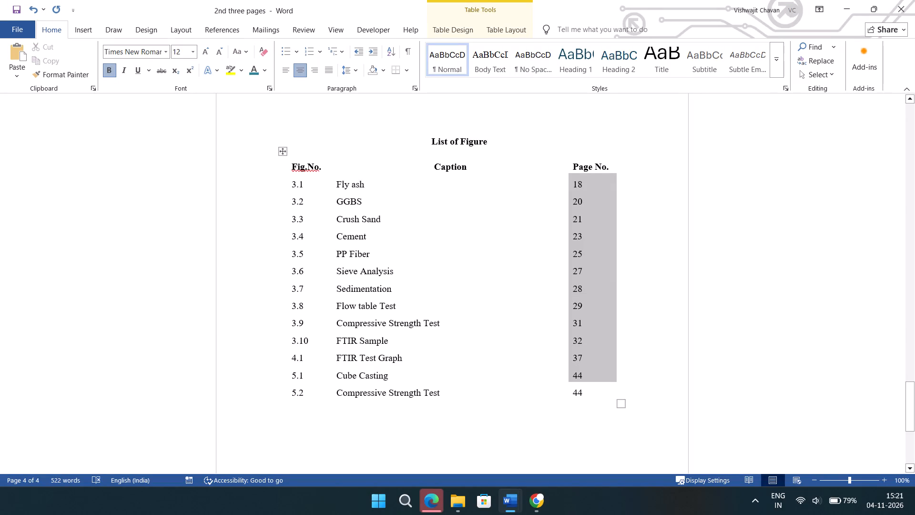
pyautogui.moveTo(576, 377); pyautogui.dragTo(578, 397)
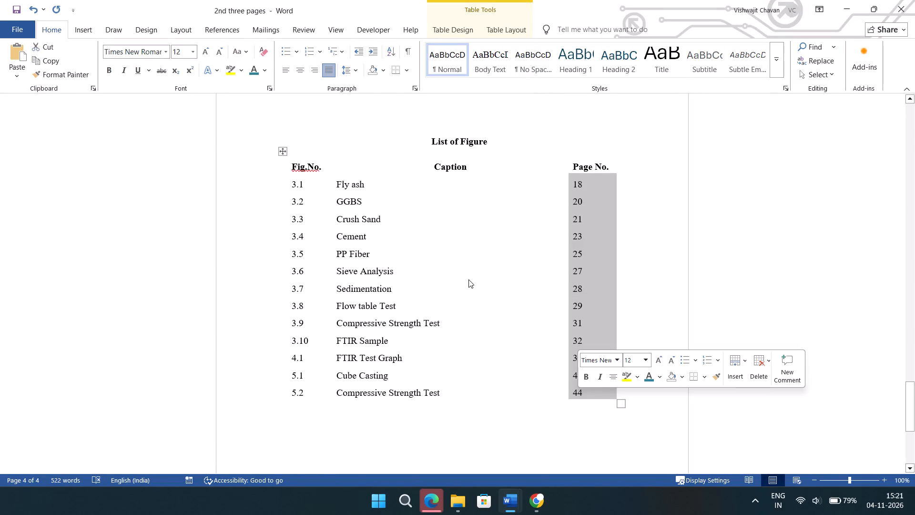
pyautogui.click(301, 71)
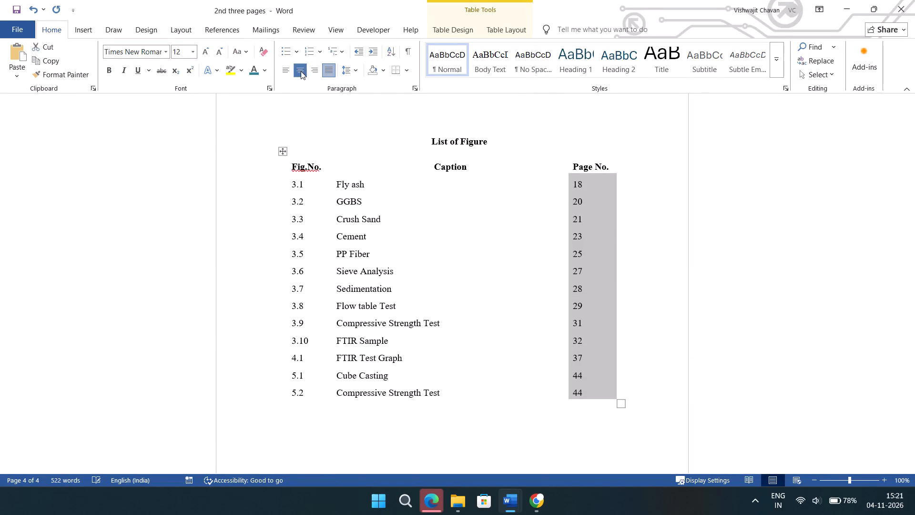
pyautogui.click(537, 333)
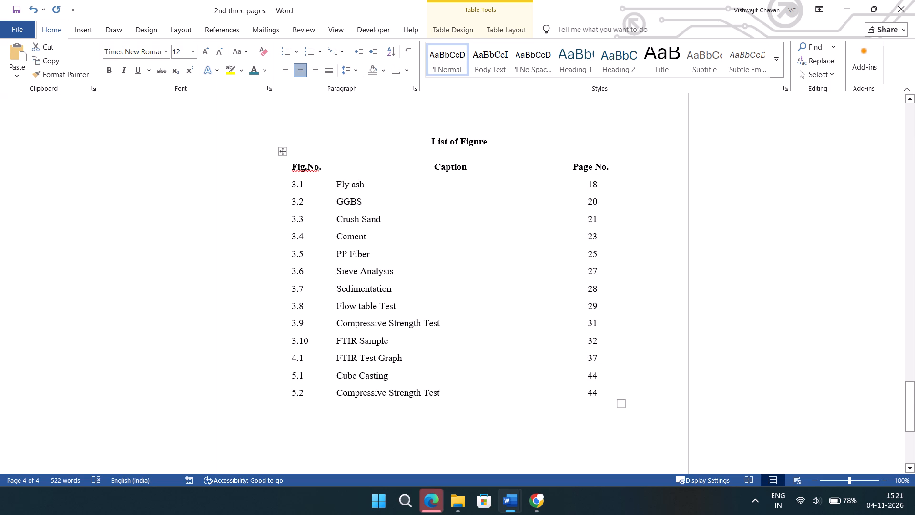
# Center the Caption heading and all the page numbers, from the 3.1 row to the 4.5 row, in the List of Table table.
pyautogui.scroll(1, 506, 349)
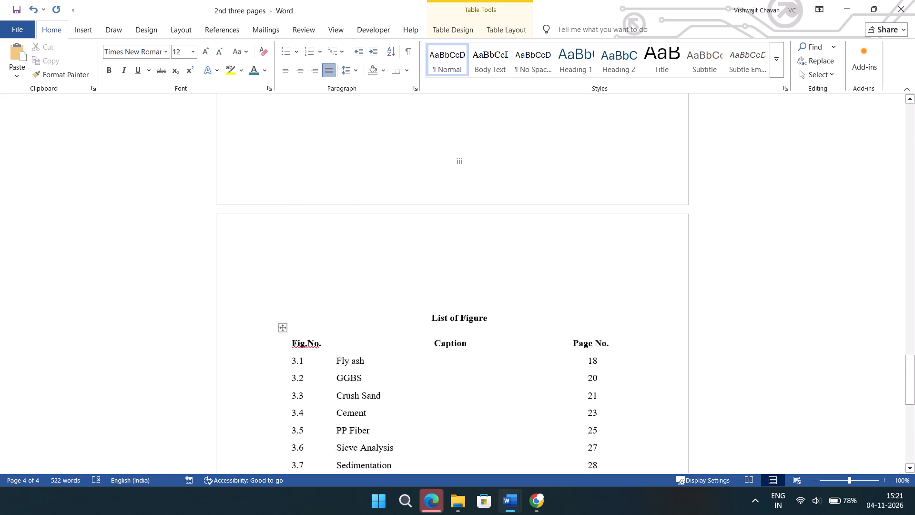
pyautogui.scroll(4, 506, 349)
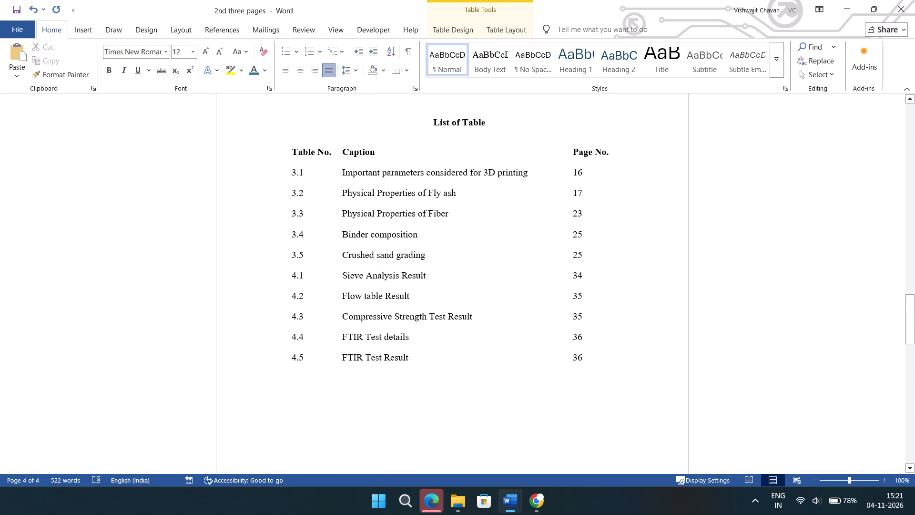
pyautogui.click(343, 153)
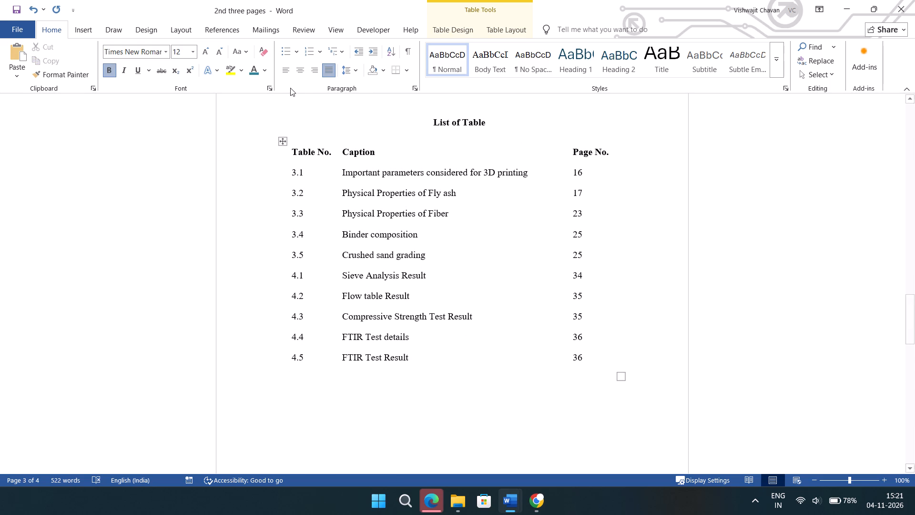
pyautogui.click(297, 76)
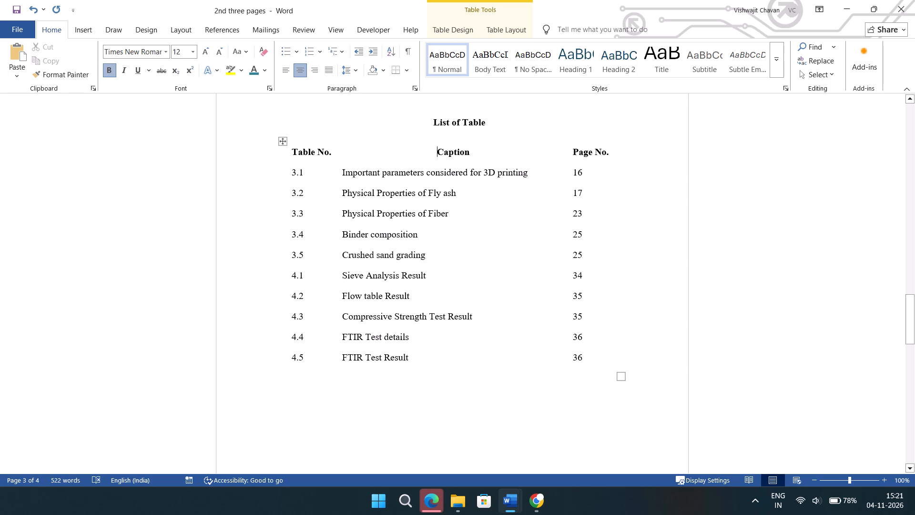
pyautogui.moveTo(570, 170); pyautogui.dragTo(596, 354)
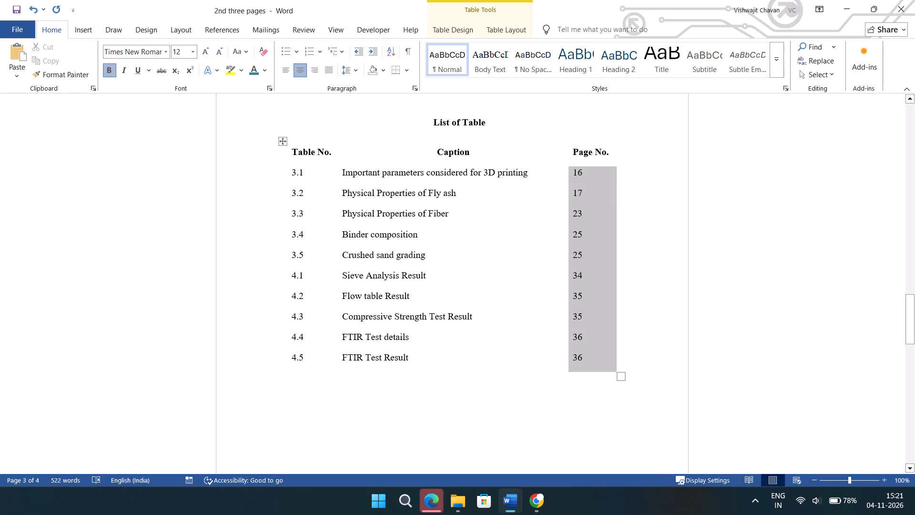
pyautogui.moveTo(596, 354); pyautogui.dragTo(593, 356)
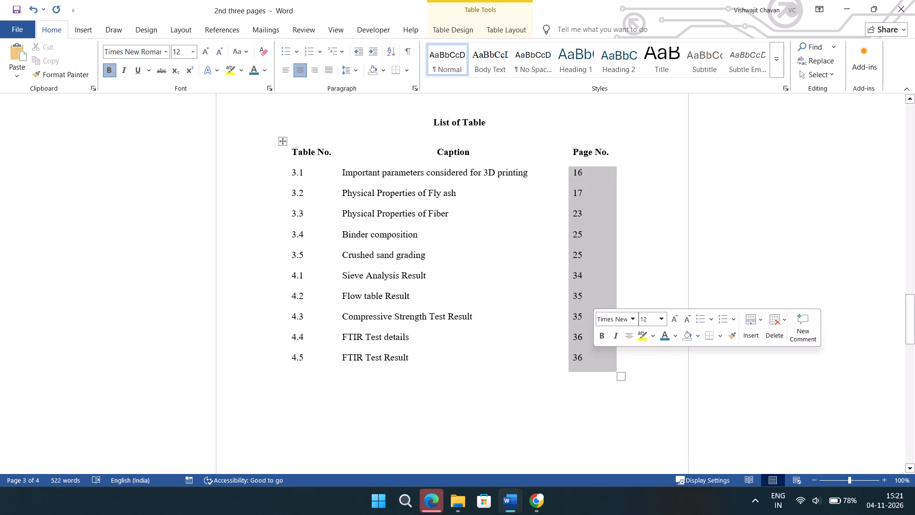
pyautogui.click(306, 72)
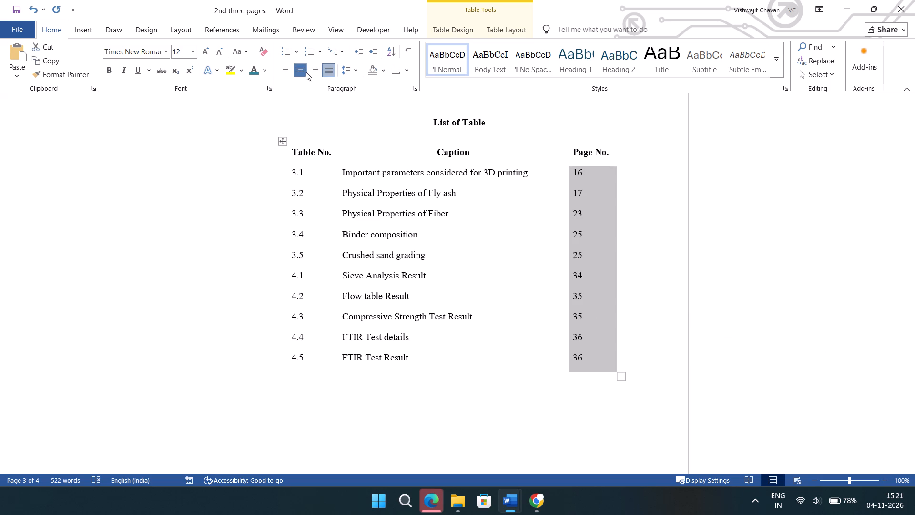
pyautogui.click(492, 333)
# Set the spacing after paragraphs to 6 pt for the whole List of Table table.
pyautogui.scroll(-4, 492, 333)
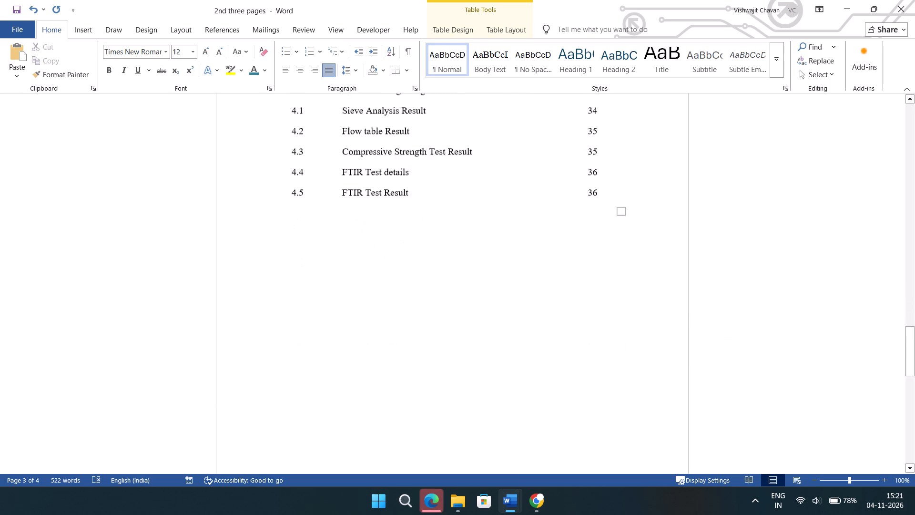
pyautogui.scroll(-1, 492, 333)
pyautogui.scroll(4, 492, 333)
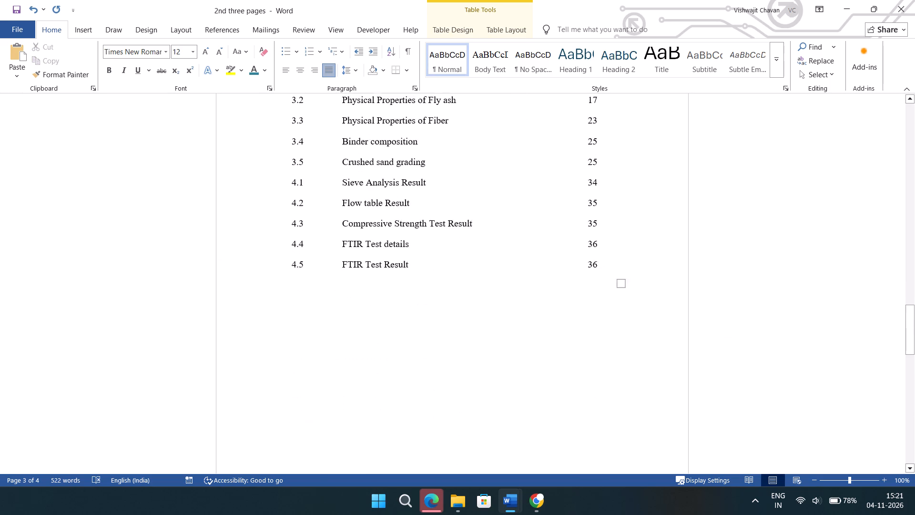
pyautogui.scroll(2, 492, 333)
pyautogui.click(367, 168)
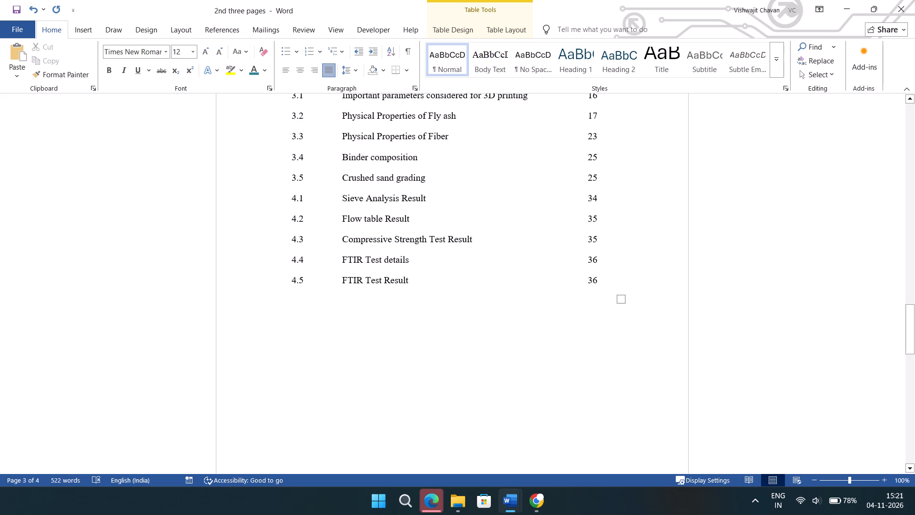
pyautogui.scroll(1, 367, 168)
pyautogui.click(279, 209)
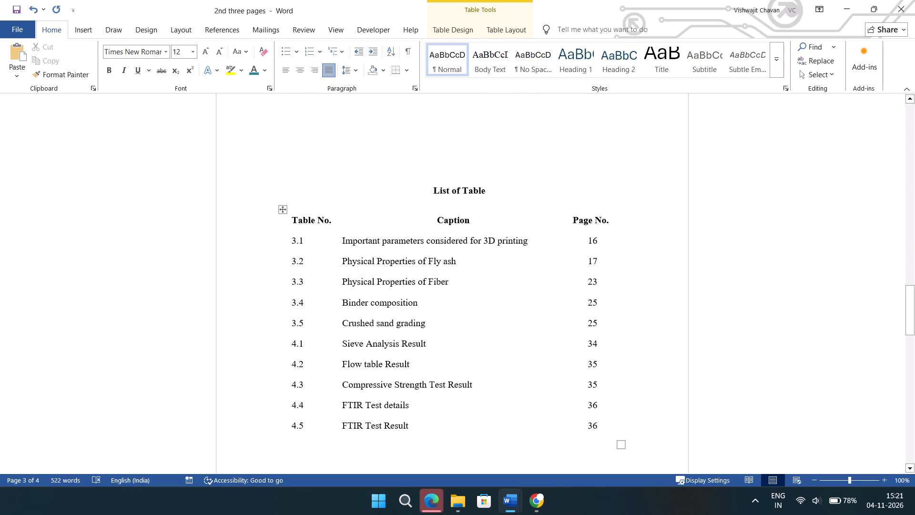
pyautogui.click(356, 74)
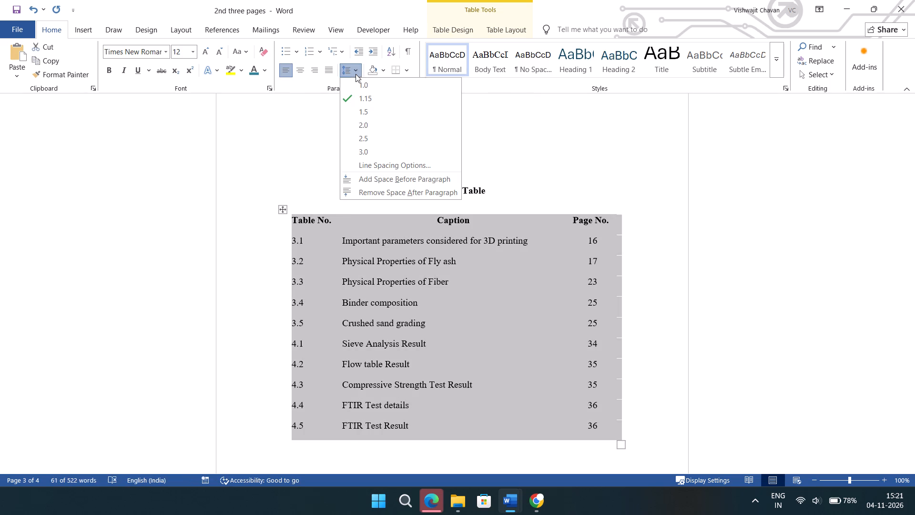
pyautogui.click(386, 161)
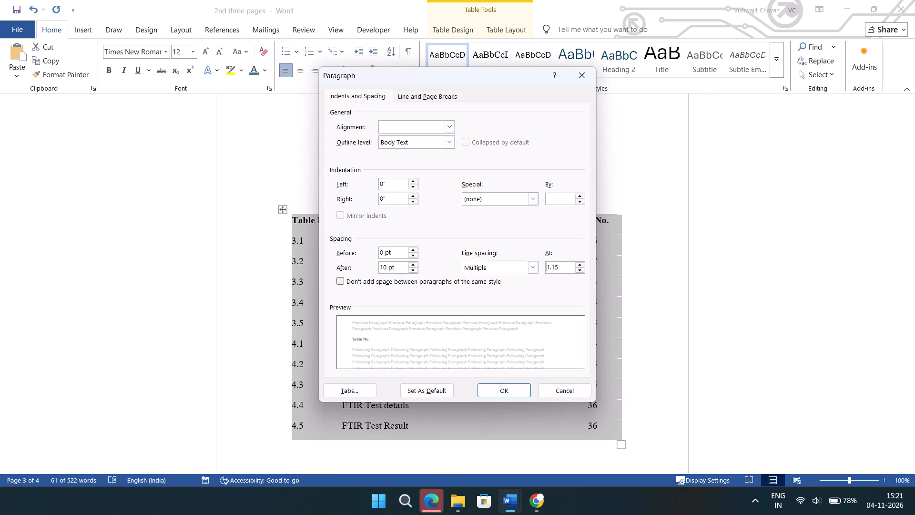
pyautogui.click(414, 270)
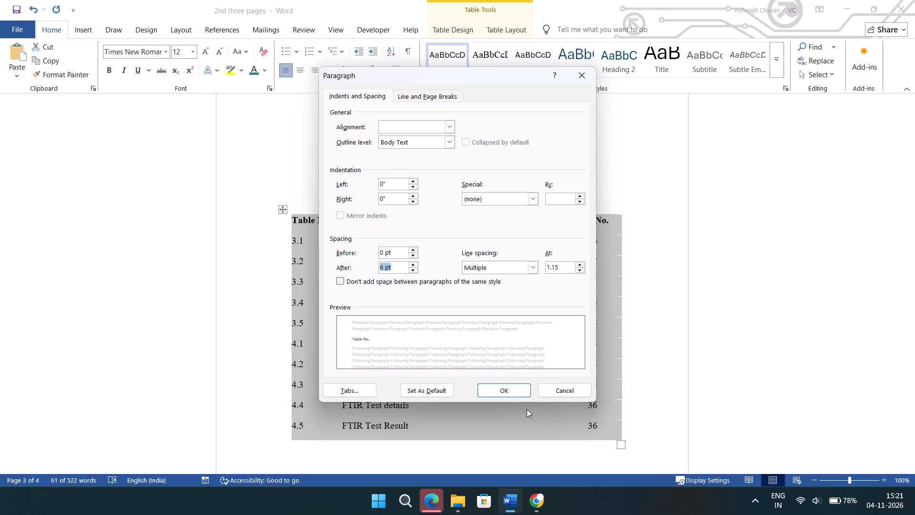
pyautogui.click(509, 386)
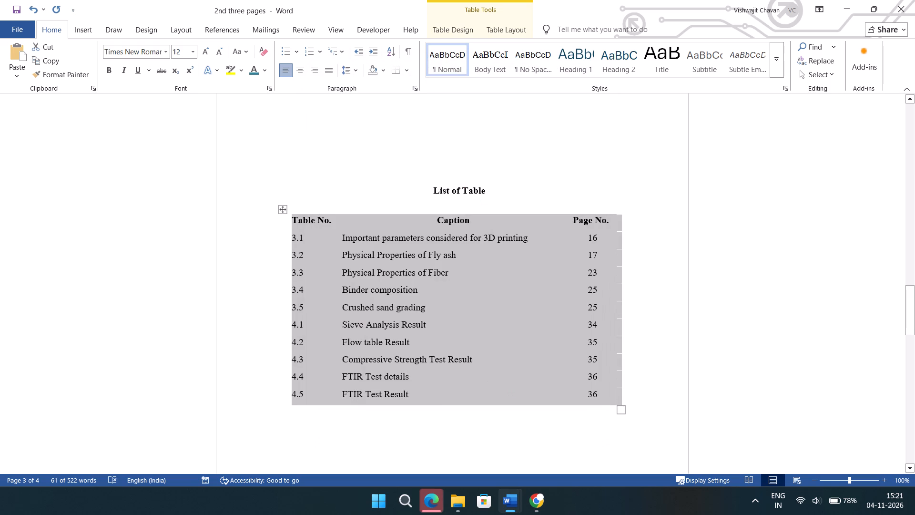
pyautogui.click(487, 372)
pyautogui.click(642, 318)
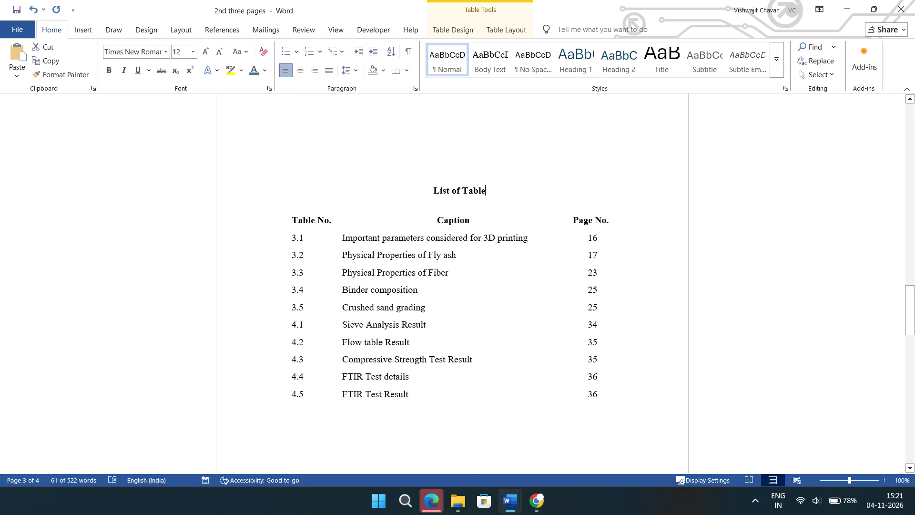
# Review the document's pages from the List of Figure back to the Acknowledgement and Abstract, checking the page numbers in the footers.
pyautogui.scroll(-6, 642, 318)
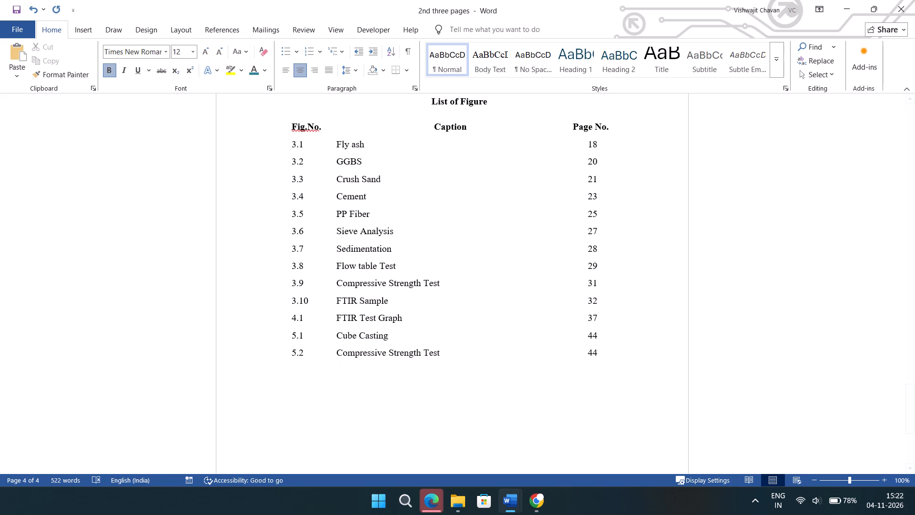
pyautogui.scroll(-1, 582, 310)
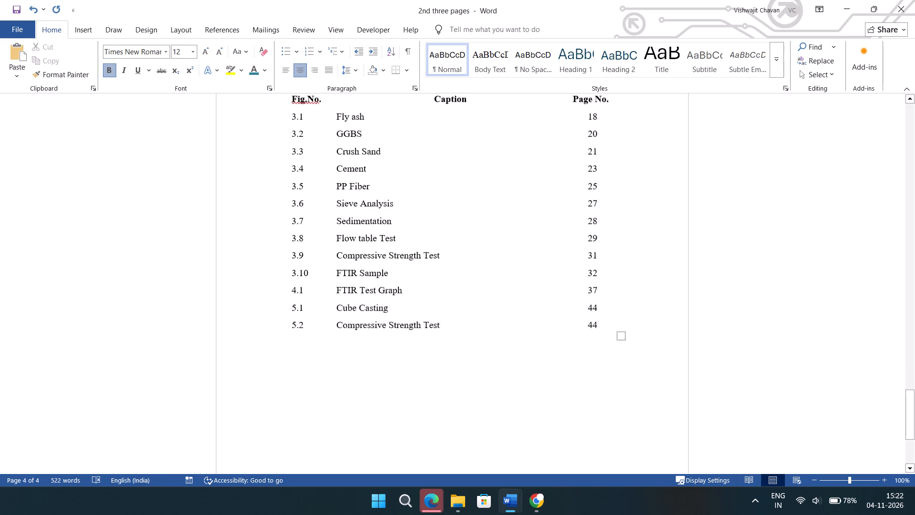
pyautogui.scroll(-3, 582, 310)
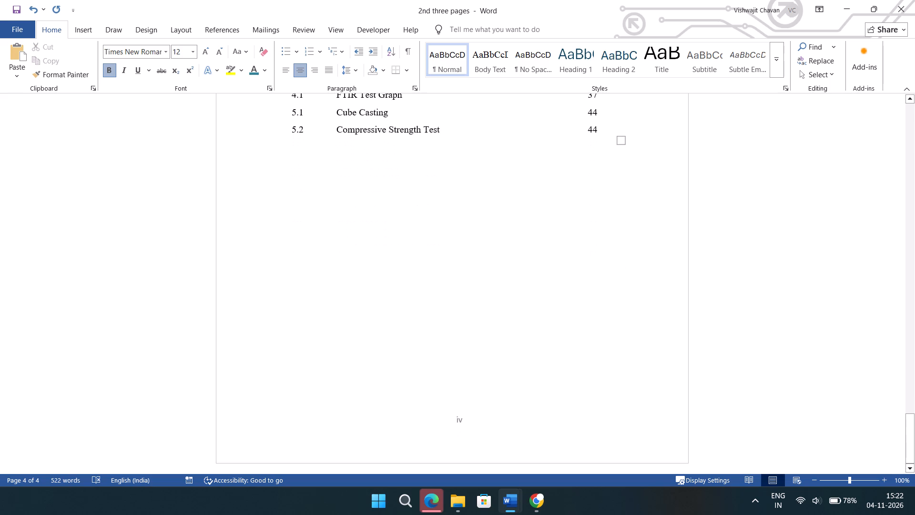
pyautogui.scroll(-2, 582, 310)
pyautogui.scroll(2, 582, 310)
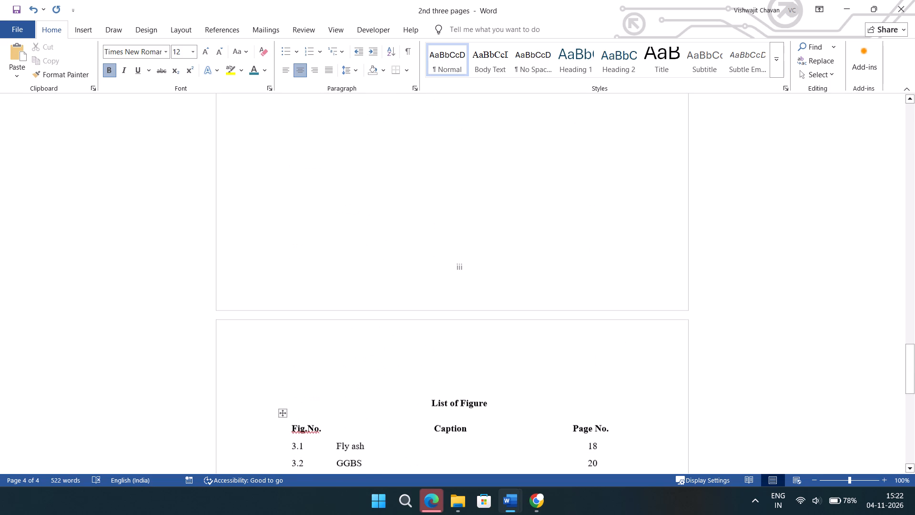
pyautogui.scroll(6, 582, 310)
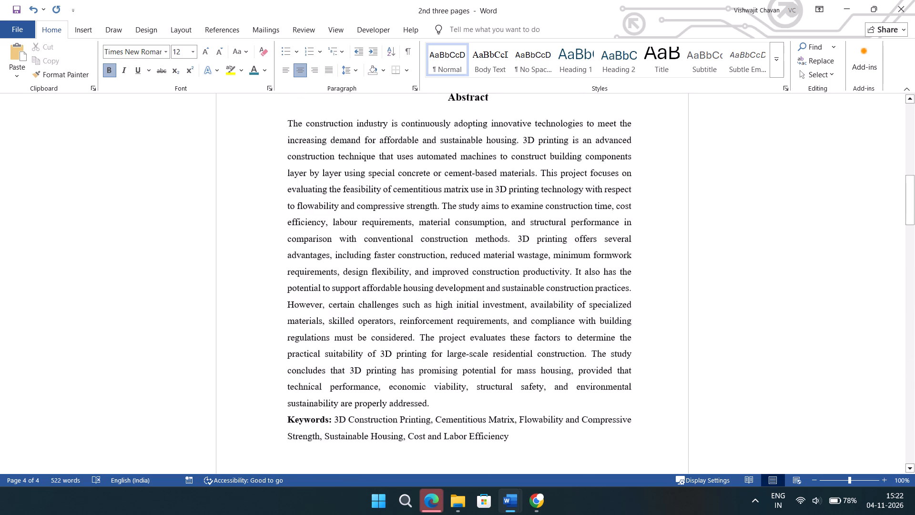
pyautogui.scroll(3, 582, 310)
pyautogui.scroll(-5, 566, 299)
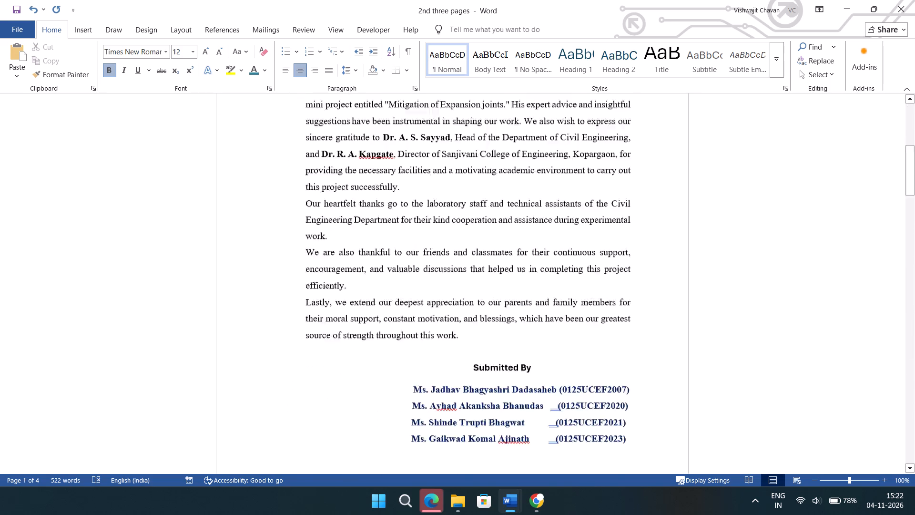
pyautogui.scroll(-3, 566, 299)
pyautogui.scroll(1, 566, 299)
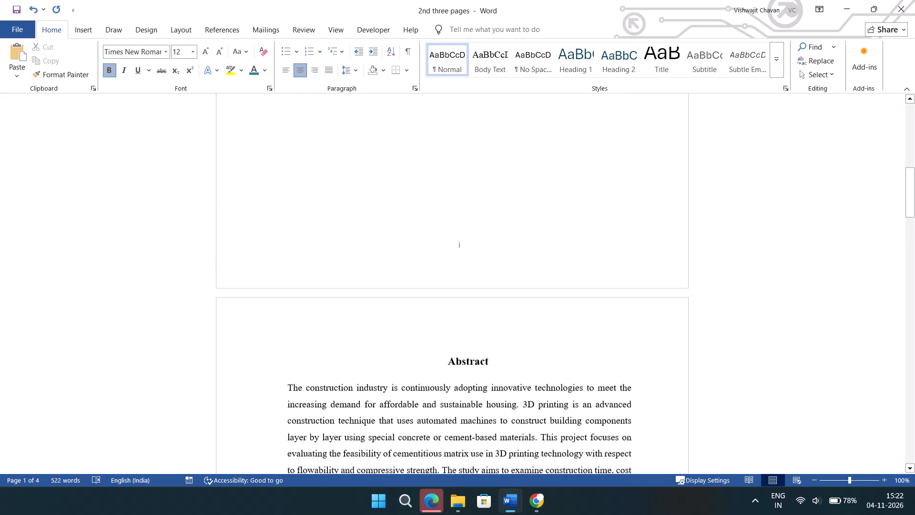
pyautogui.scroll(1, 566, 299)
pyautogui.click(464, 248)
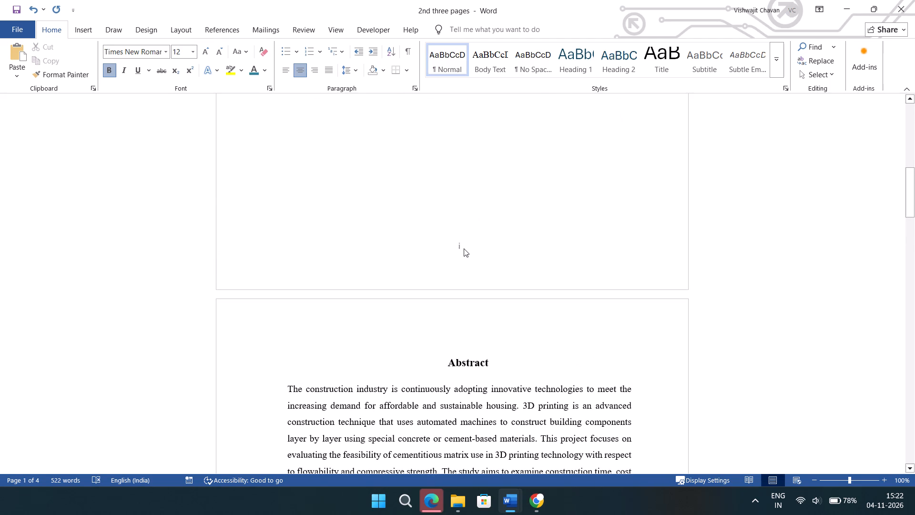
pyautogui.click(461, 248)
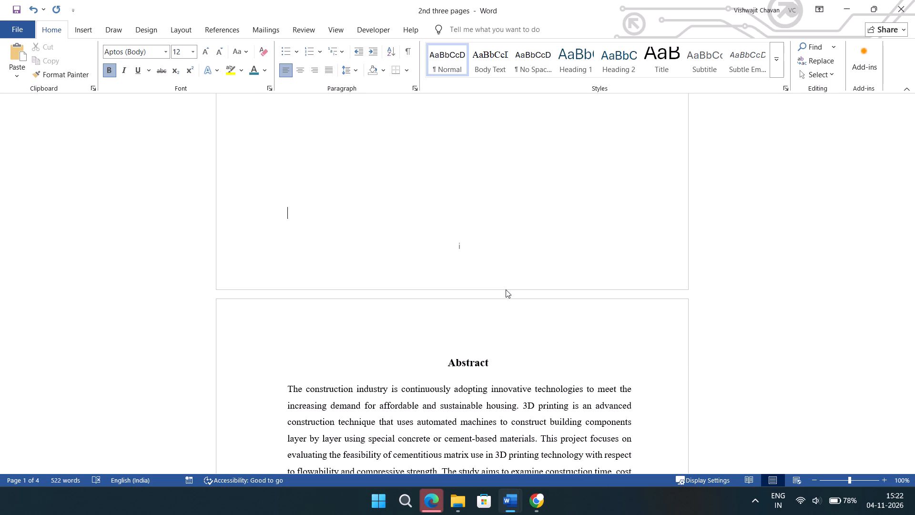
pyautogui.scroll(5, 524, 314)
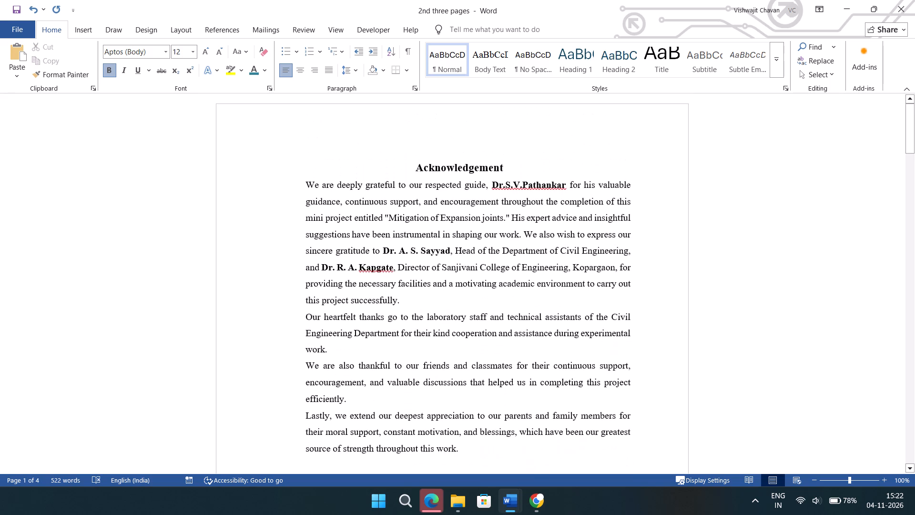
pyautogui.scroll(-3, 518, 320)
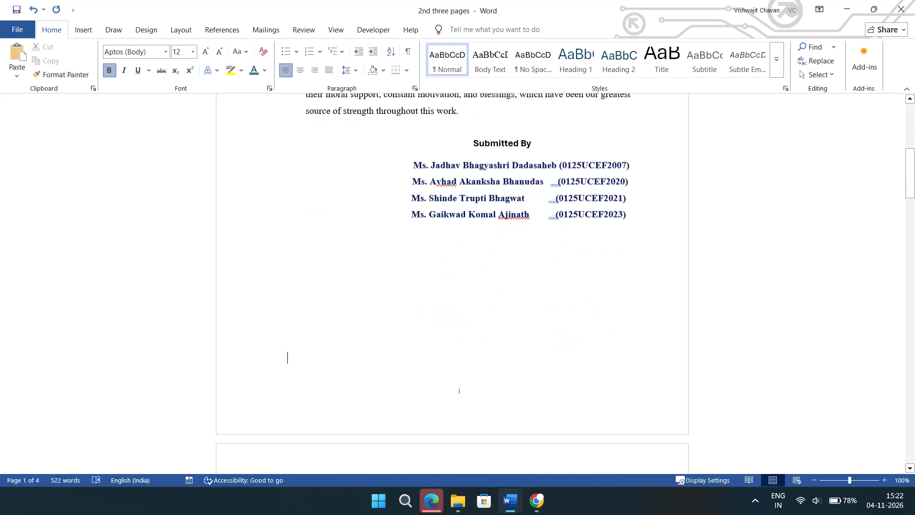
pyautogui.scroll(-2, 518, 320)
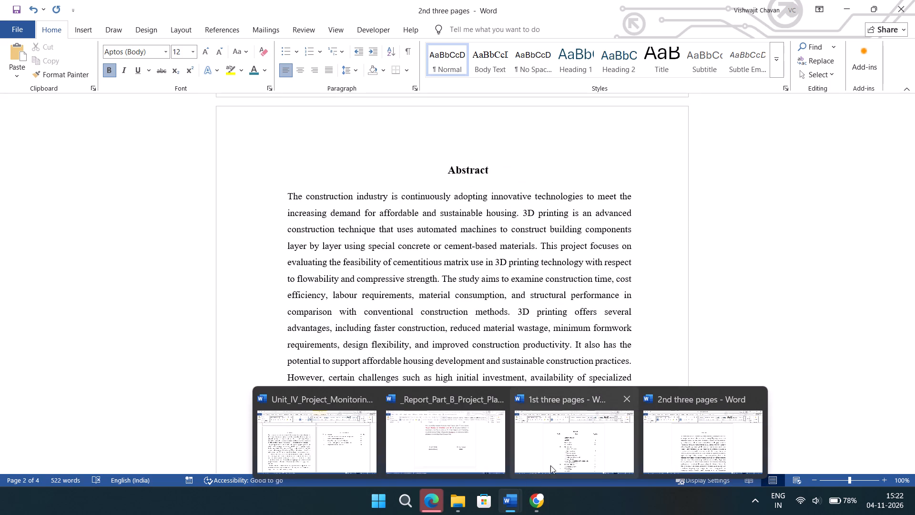
# In the 1st three pages document's Content table, set page numbers: Abstract i, List of Tables ii, List of Figures iii.
pyautogui.click(562, 457)
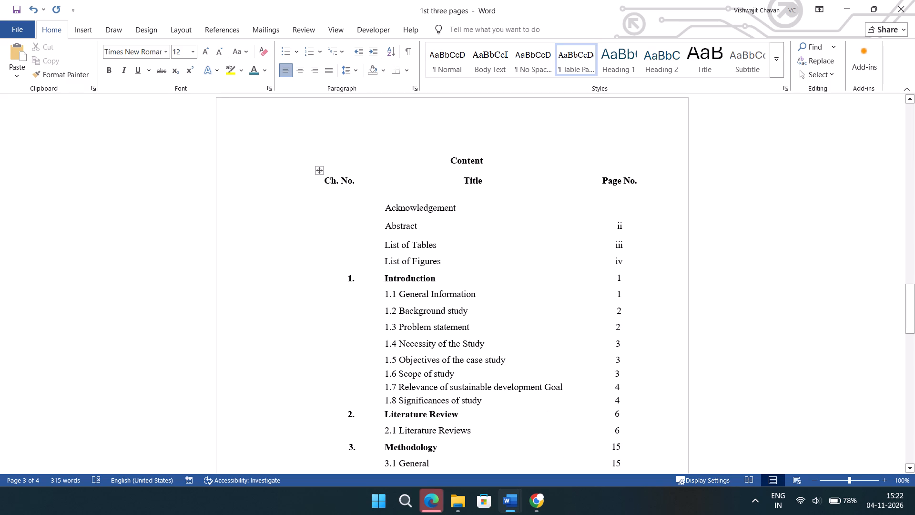
pyautogui.click(622, 227)
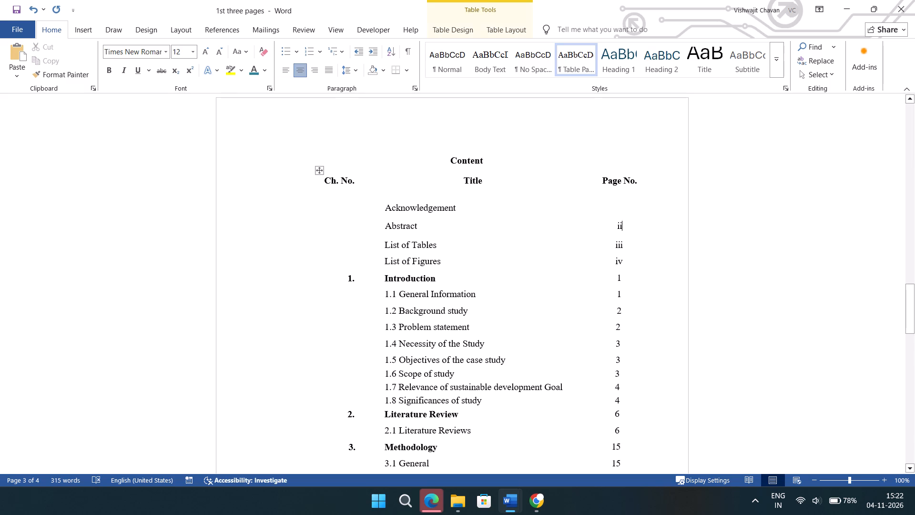
pyautogui.press('BackSpace')
pyautogui.click(624, 247)
pyautogui.press('BackSpace')
pyautogui.click(622, 260)
pyautogui.press('BackSpace')
pyautogui.write('ii')
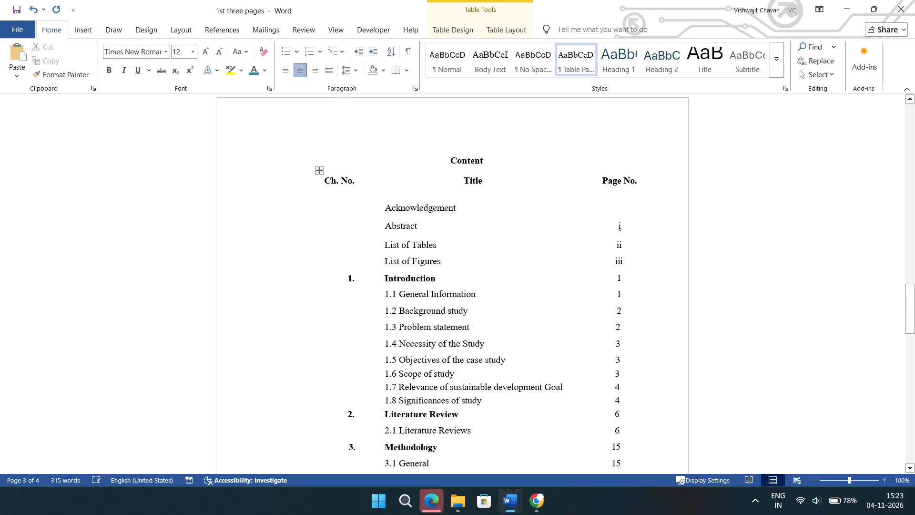
pyautogui.click(720, 272)
# Review the document's pages from the cover page through the certificate and Content pages to the end.
pyautogui.scroll(2, 553, 293)
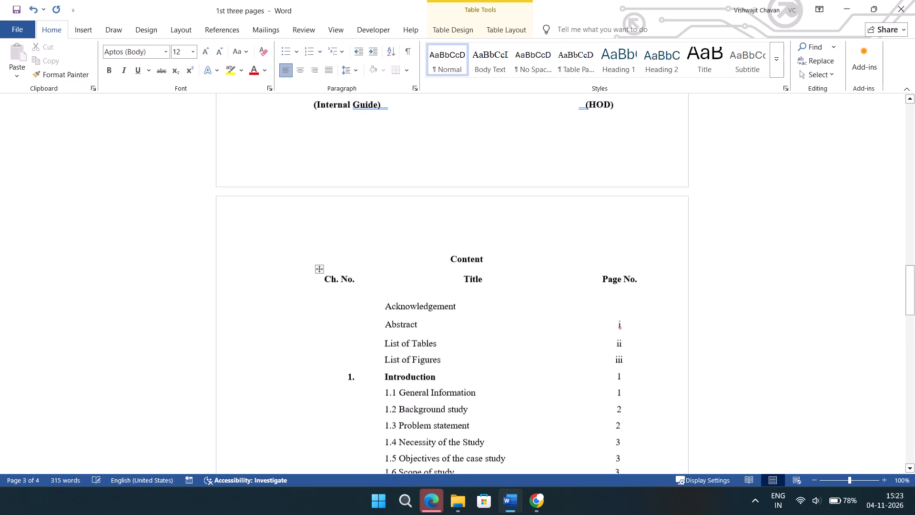
pyautogui.scroll(4, 553, 293)
pyautogui.hscroll(1, 553, 293)
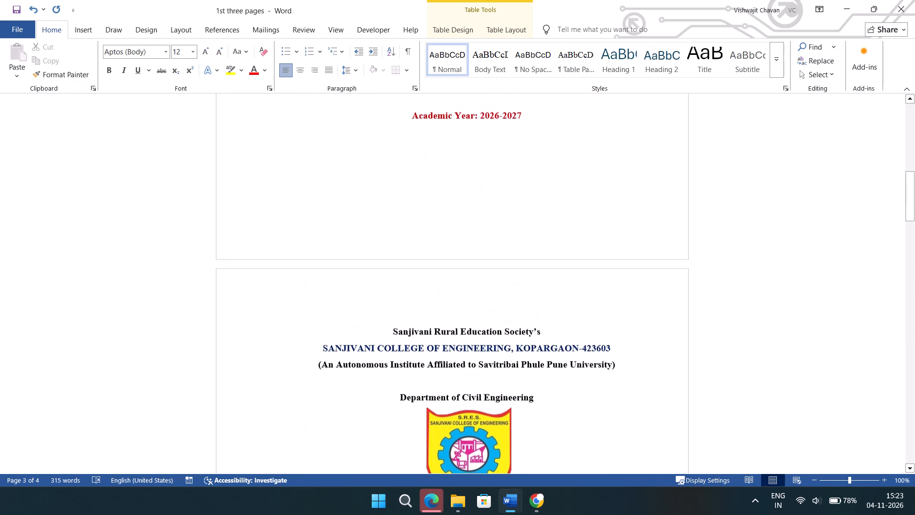
pyautogui.hscroll(1, 553, 293)
pyautogui.scroll(-5, 553, 293)
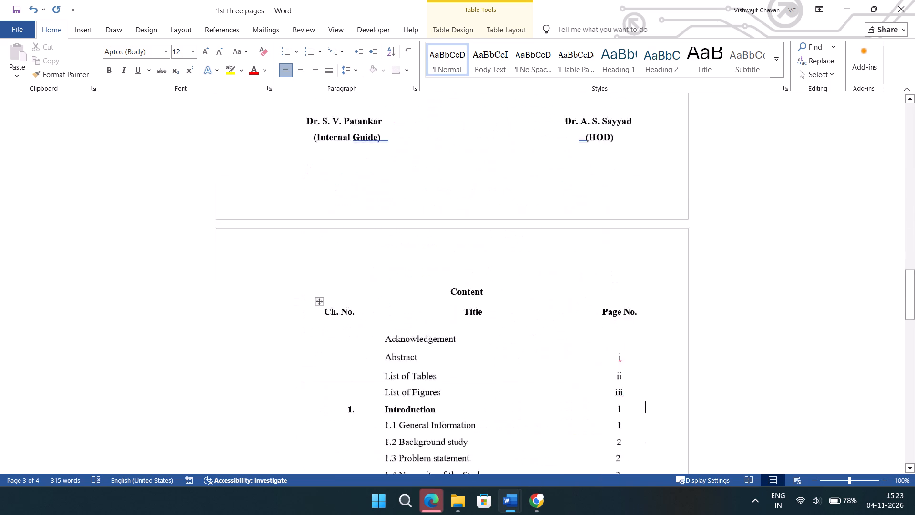
pyautogui.scroll(-4, 553, 293)
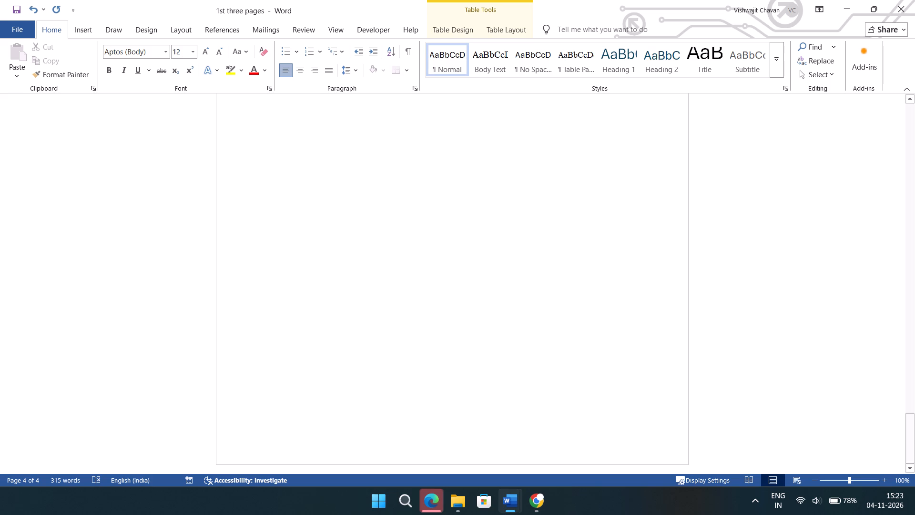
pyautogui.scroll(12, 418, 377)
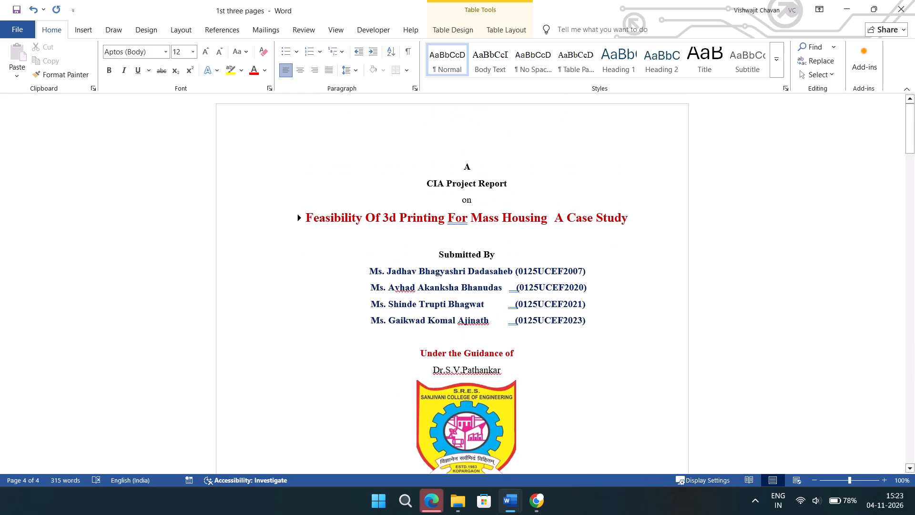
# Save the 1st three pages document.
pyautogui.hotkey('ctrl', 's')
pyautogui.hotkey('ctrl', 's')
pyautogui.hotkey('ctrl', 's')
pyautogui.hotkey('ctrl', 's')
pyautogui.hotkey('ctrl', 's')
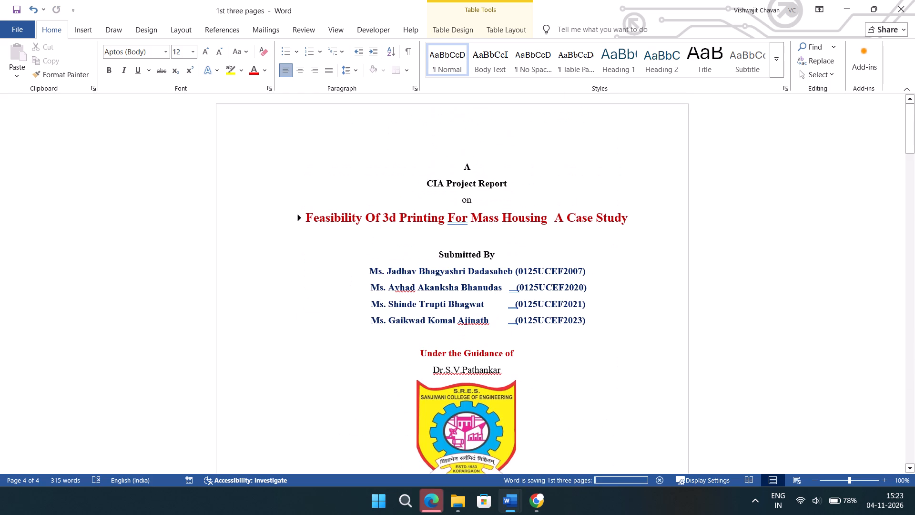
# On the cover page, delete the blank lines below Department of Civil Engineering and above Academic Year: 2026-2027.
pyautogui.scroll(-1, 455, 319)
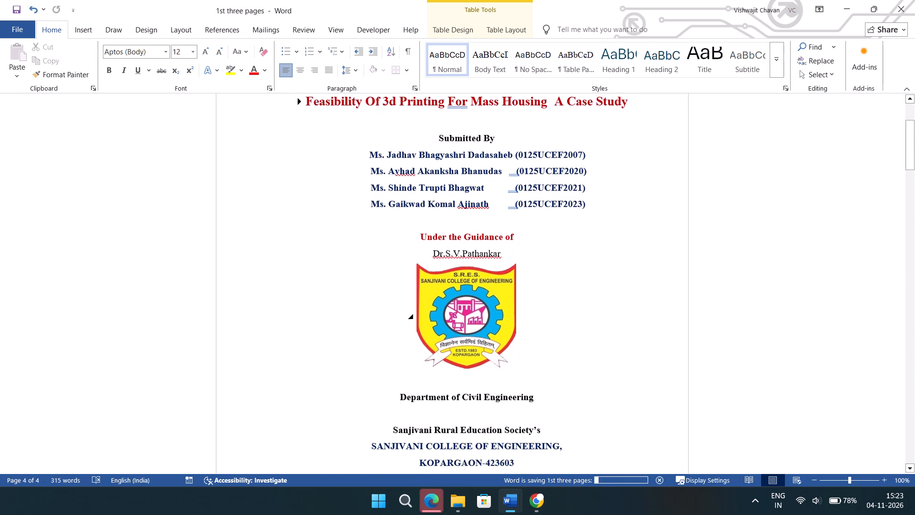
pyautogui.scroll(-2, 455, 319)
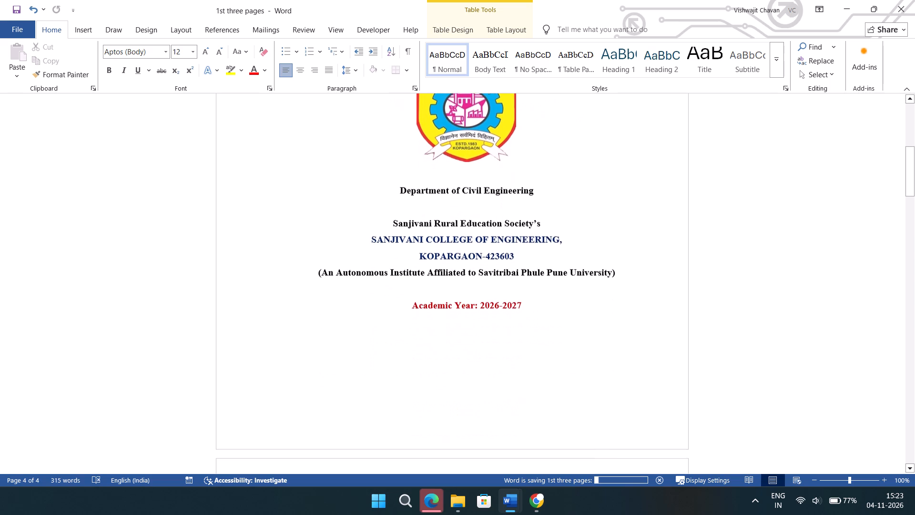
pyautogui.scroll(-2, 455, 319)
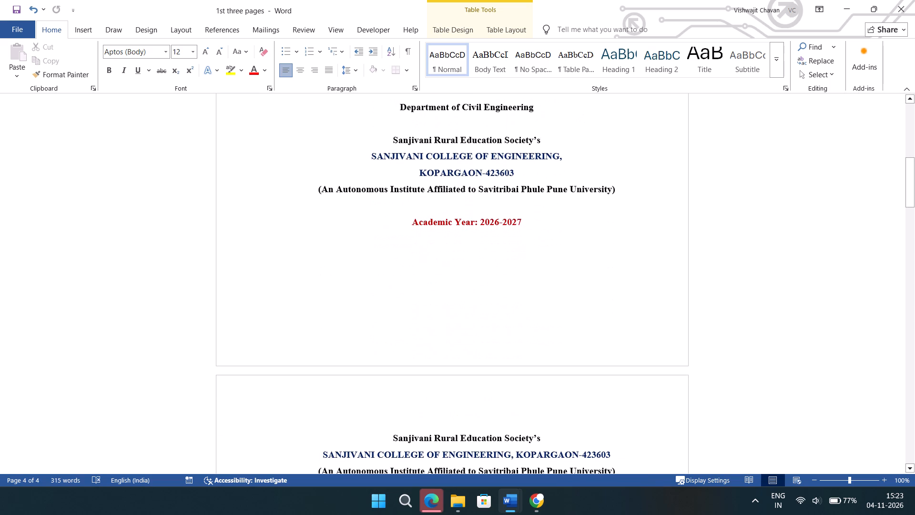
pyautogui.scroll(-1, 455, 319)
pyautogui.scroll(3, 455, 319)
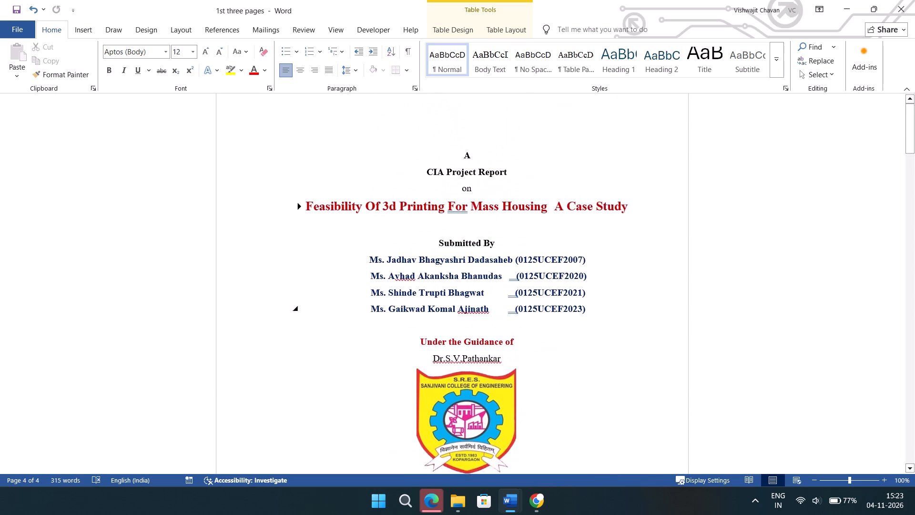
pyautogui.scroll(1, 455, 319)
pyautogui.scroll(-1, 455, 319)
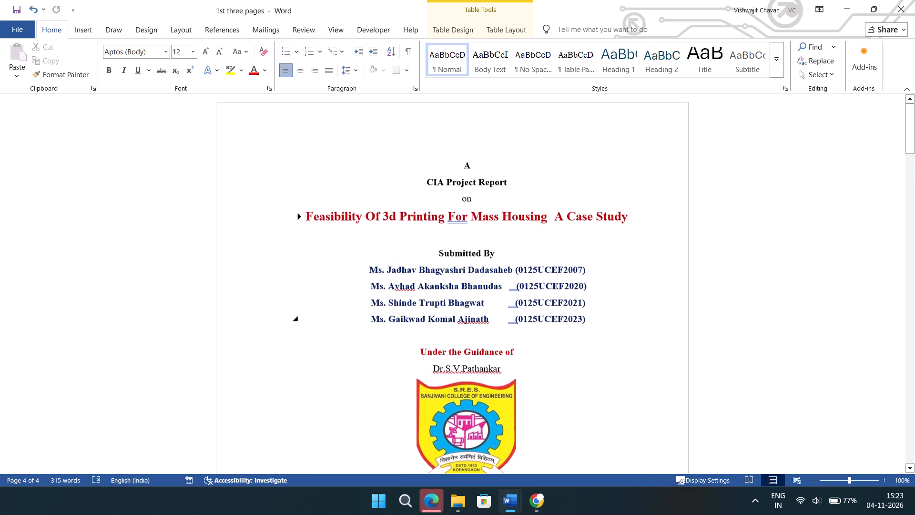
pyautogui.scroll(-1, 455, 319)
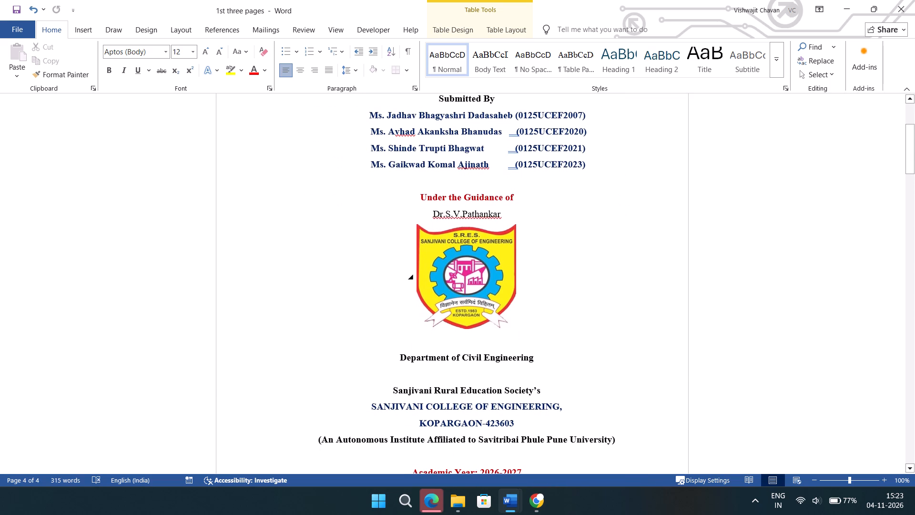
pyautogui.scroll(-1, 455, 319)
pyautogui.click(473, 376)
pyautogui.press('BackSpace')
pyautogui.press('BackSpace')
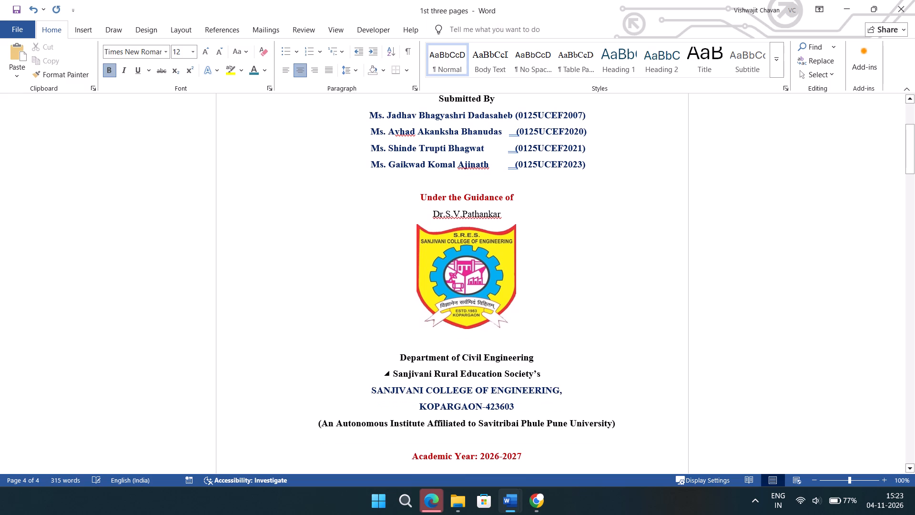
pyautogui.scroll(-1, 508, 355)
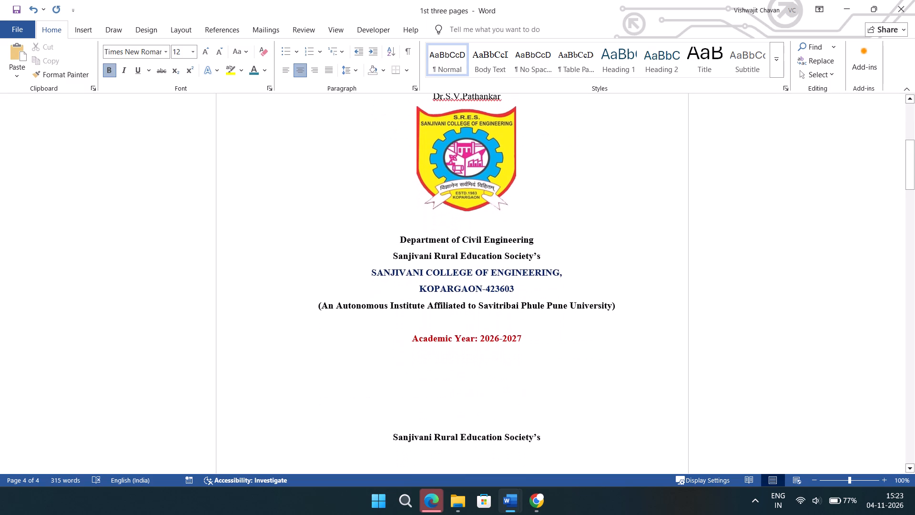
pyautogui.click(478, 326)
pyautogui.press('BackSpace')
pyautogui.press('BackSpace')
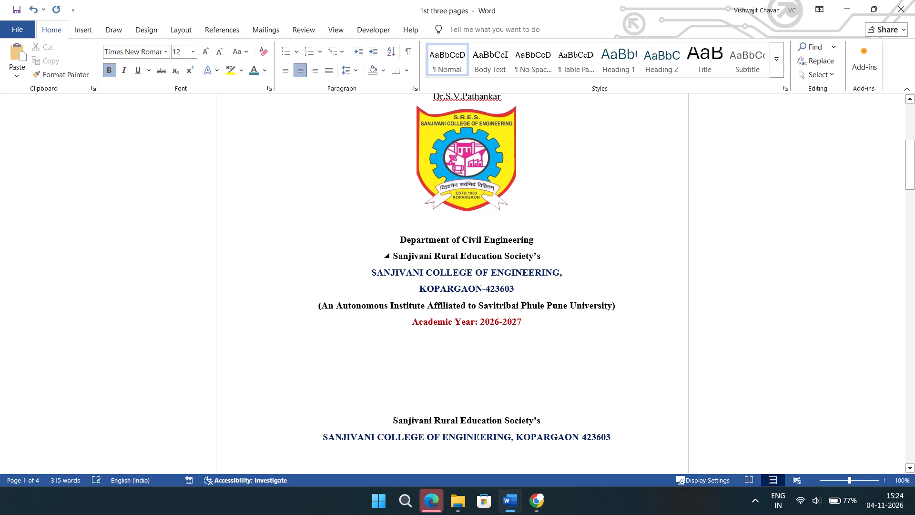
# On the cover page, add two blank lines between the guide's name and the logo, and one above Submitted By.
pyautogui.scroll(2, 435, 250)
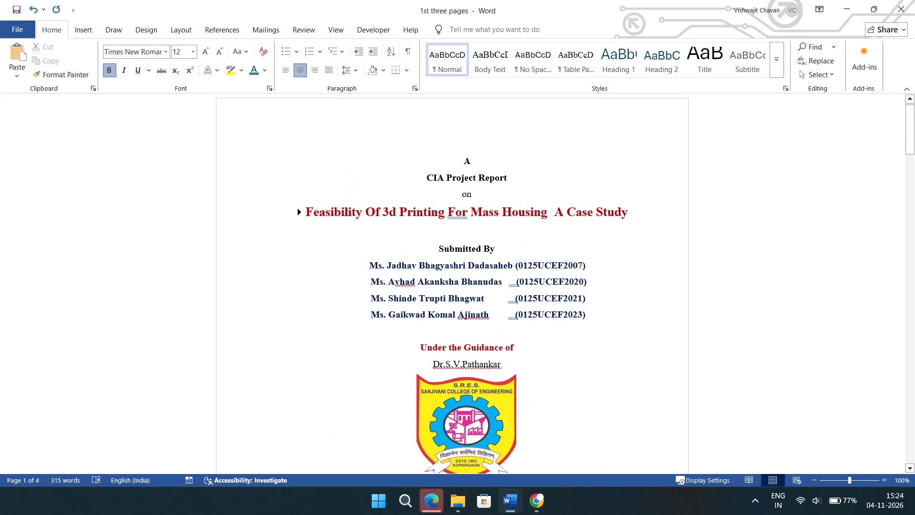
pyautogui.click(512, 367)
pyautogui.press('Return')
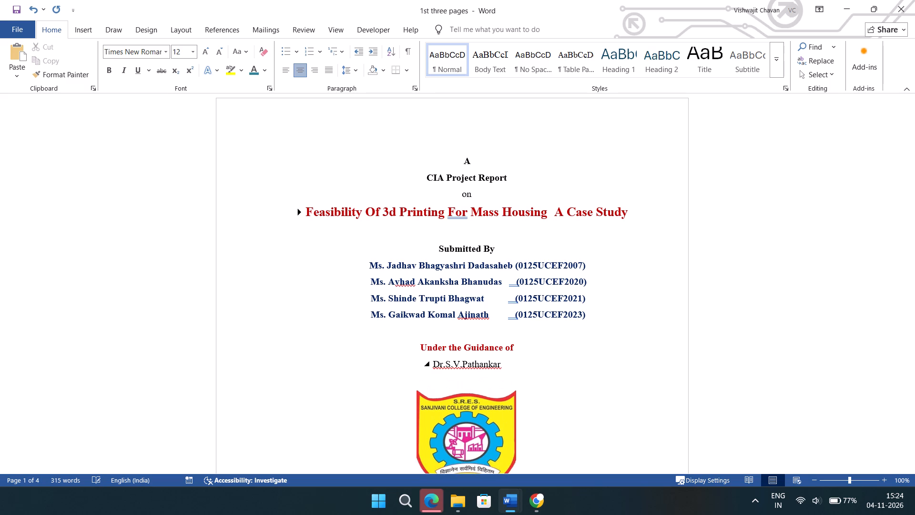
pyautogui.press('Return')
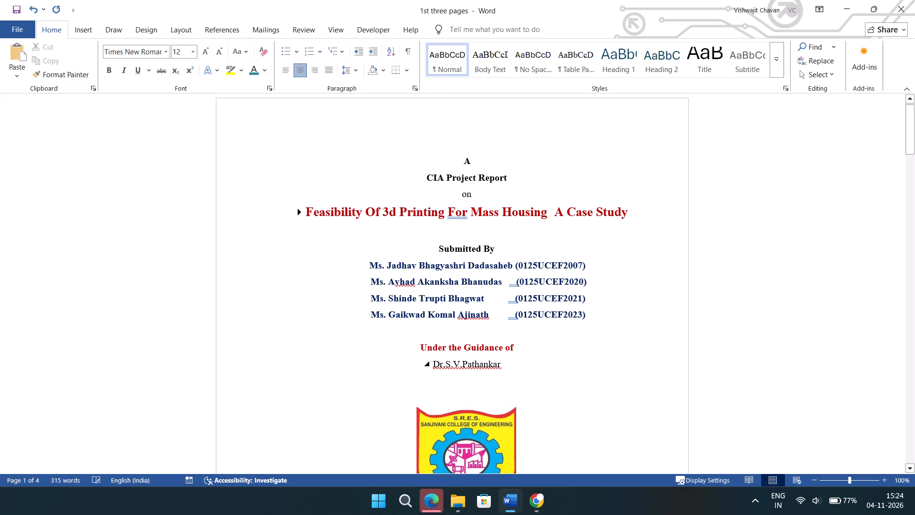
pyautogui.click(466, 228)
pyautogui.press('Return')
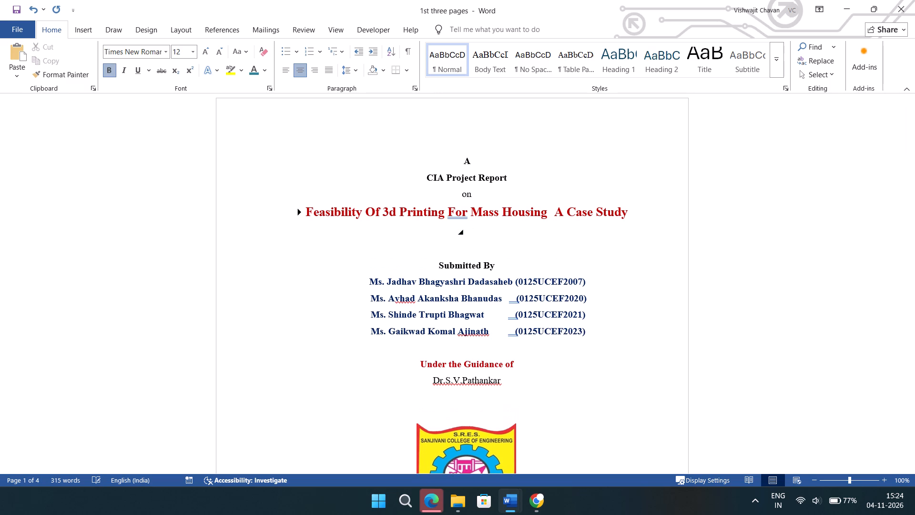
# Delete the blank line above Sanjivani Rural Education Society's at the top of the certificate page.
pyautogui.scroll(-2, 501, 278)
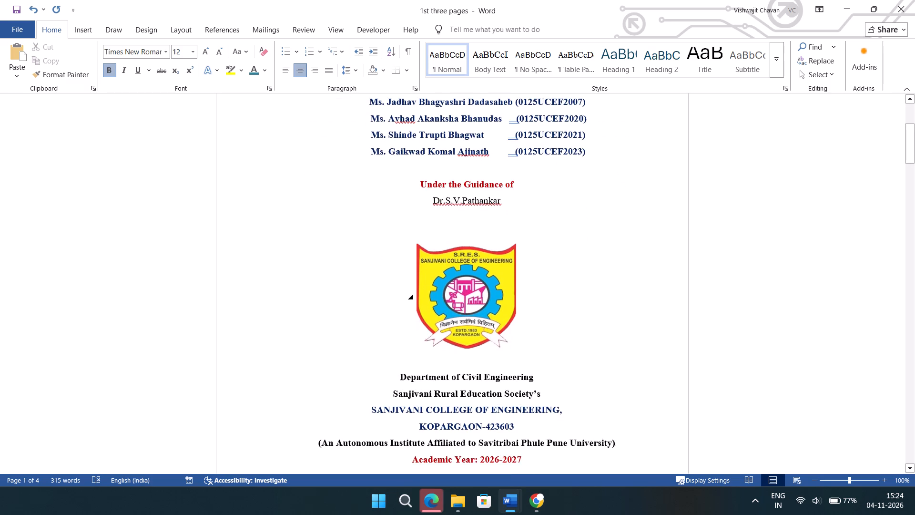
pyautogui.scroll(-2, 501, 278)
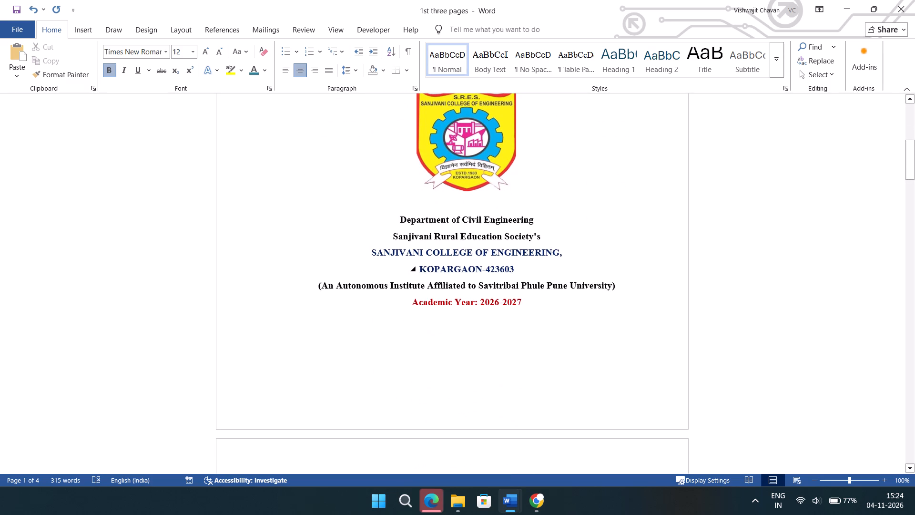
pyautogui.scroll(-2, 501, 278)
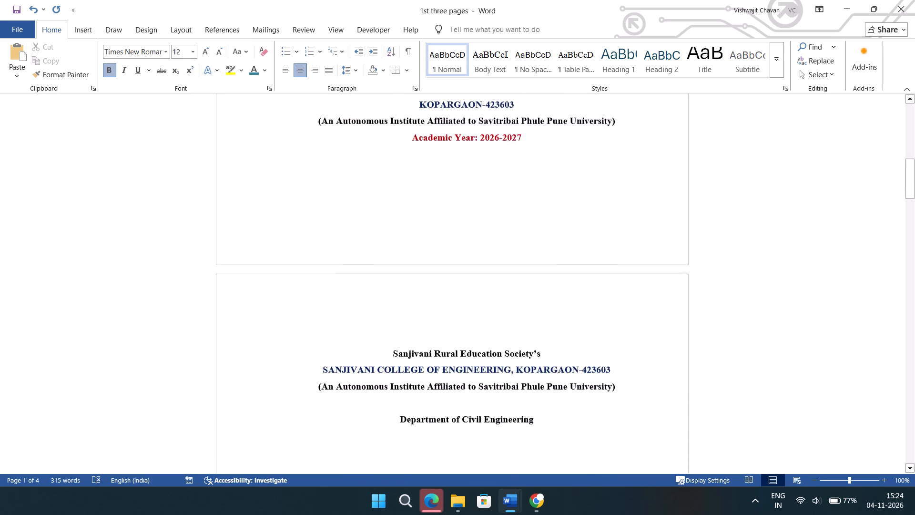
pyautogui.scroll(-2, 501, 278)
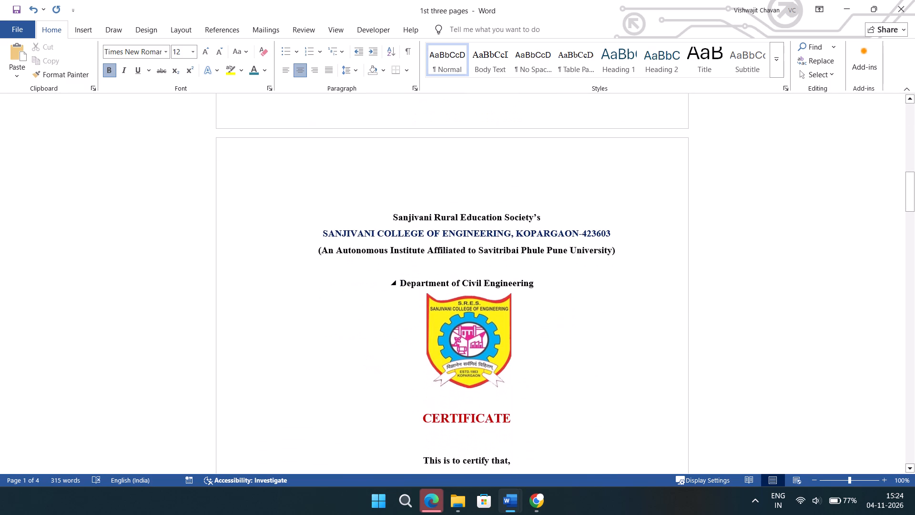
pyautogui.scroll(-1, 501, 278)
pyautogui.click(459, 198)
pyautogui.press('BackSpace')
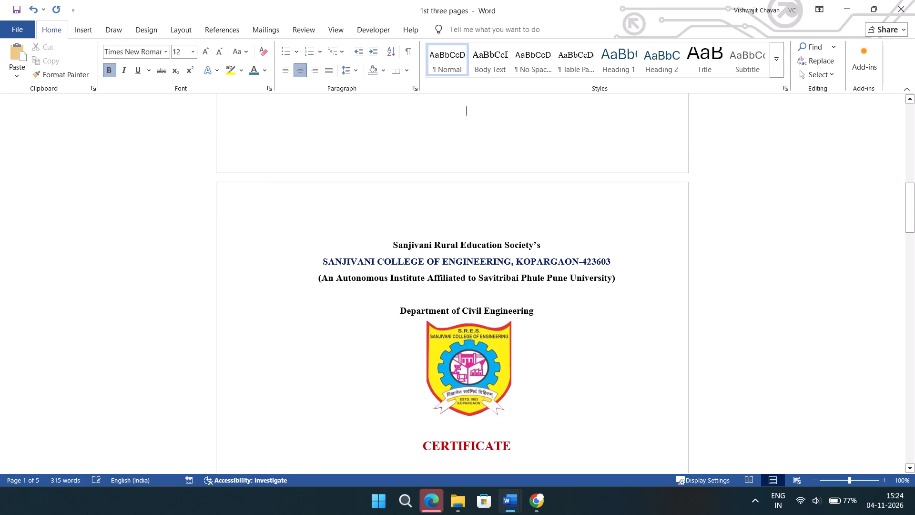
# On the certificate page, remove the blank line above Department of Civil Engineering and add one between it and the logo.
pyautogui.click(466, 299)
pyautogui.press('BackSpace')
pyautogui.press('BackSpace')
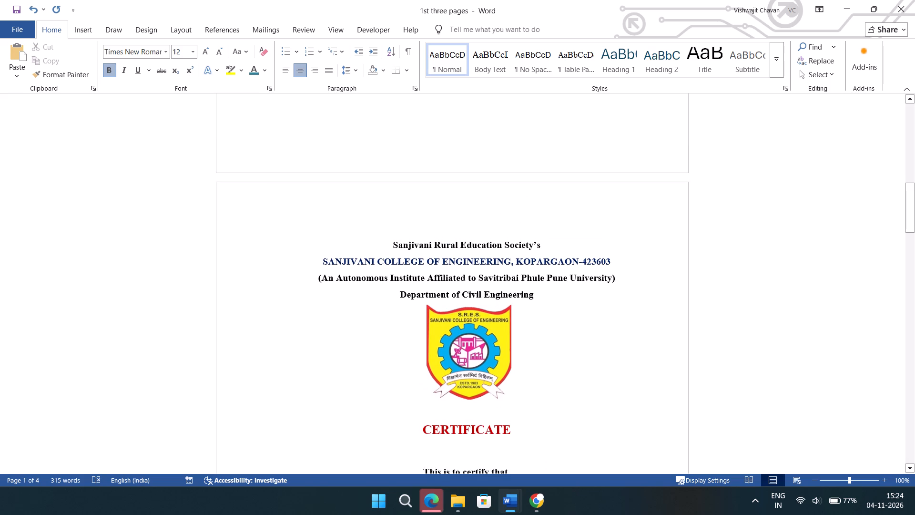
pyautogui.click(549, 299)
pyautogui.press('Return')
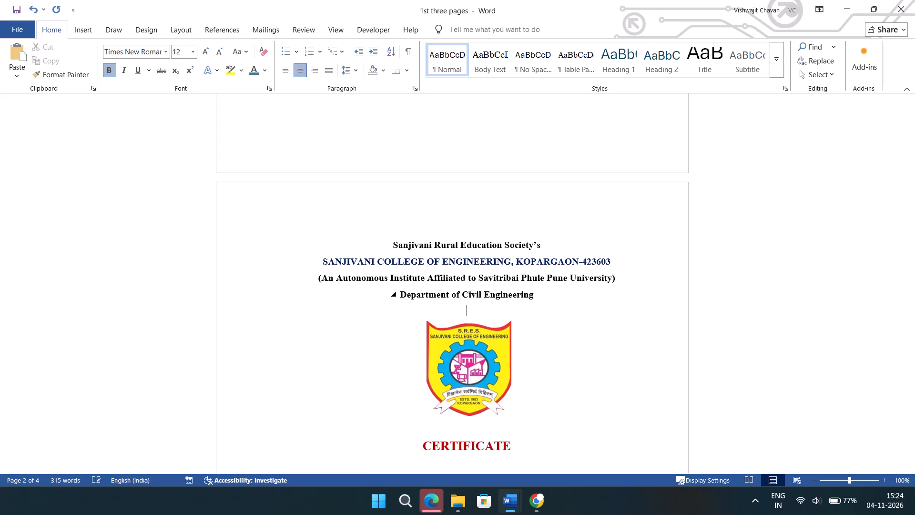
# Delete the blank line between the CERTIFICATE heading and This is to certify that on the certificate page.
pyautogui.scroll(-2, 549, 299)
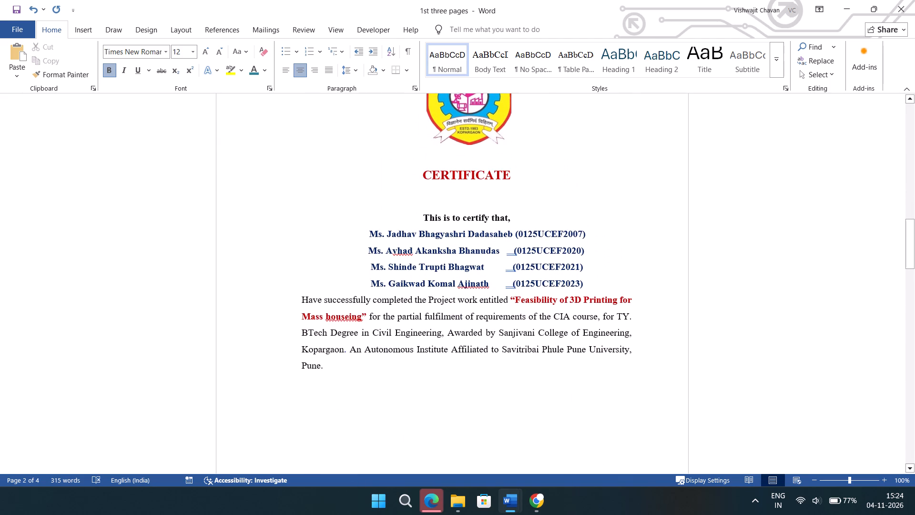
pyautogui.click(486, 203)
pyautogui.press('BackSpace')
pyautogui.press('BackSpace')
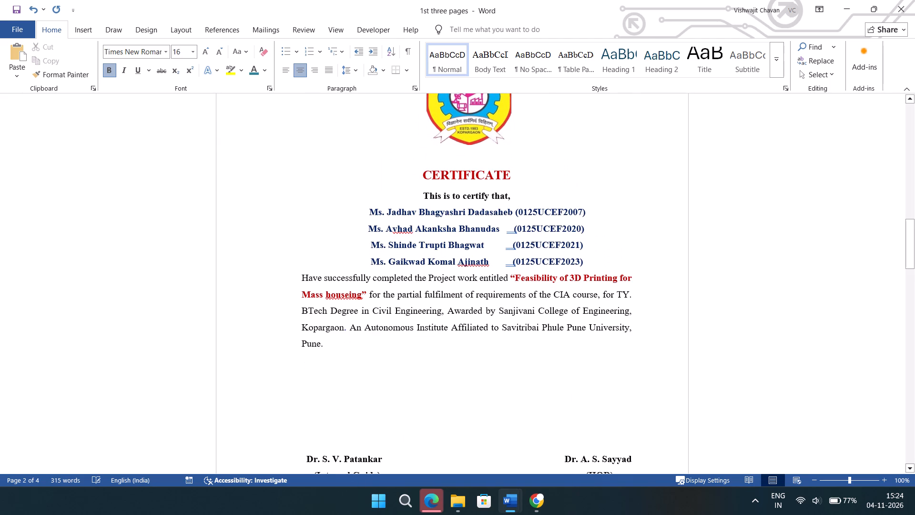
# Add a line break before the Content heading below the certificate signatures to push it onto the following page.
pyautogui.scroll(-1, 494, 253)
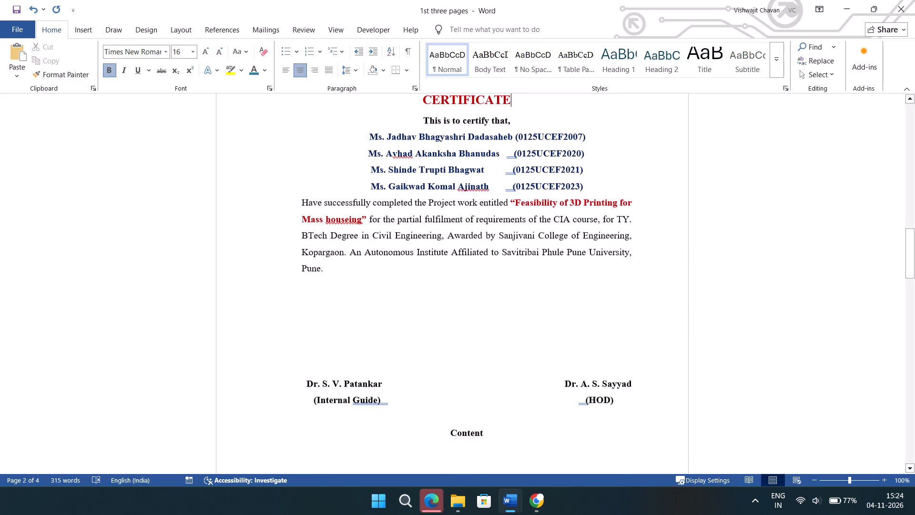
pyautogui.scroll(-2, 494, 253)
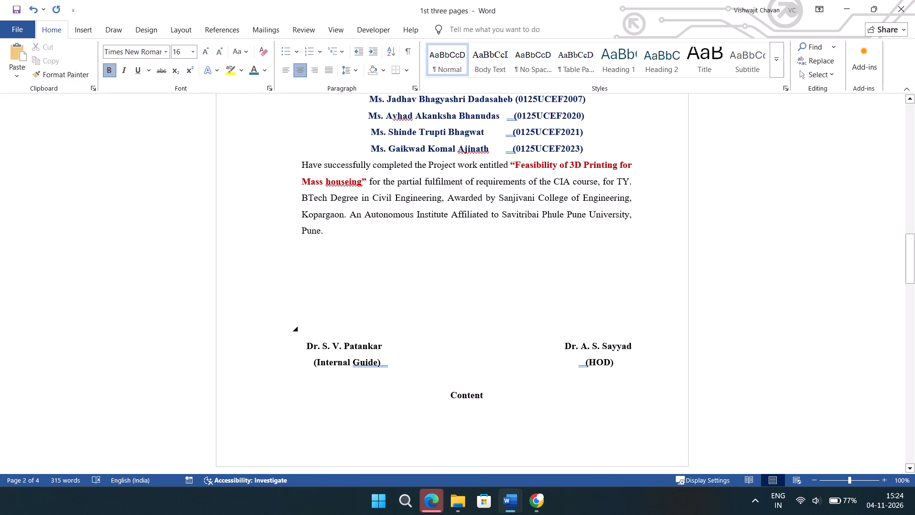
pyautogui.click(452, 392)
pyautogui.press('Return')
pyautogui.scroll(-7, 452, 392)
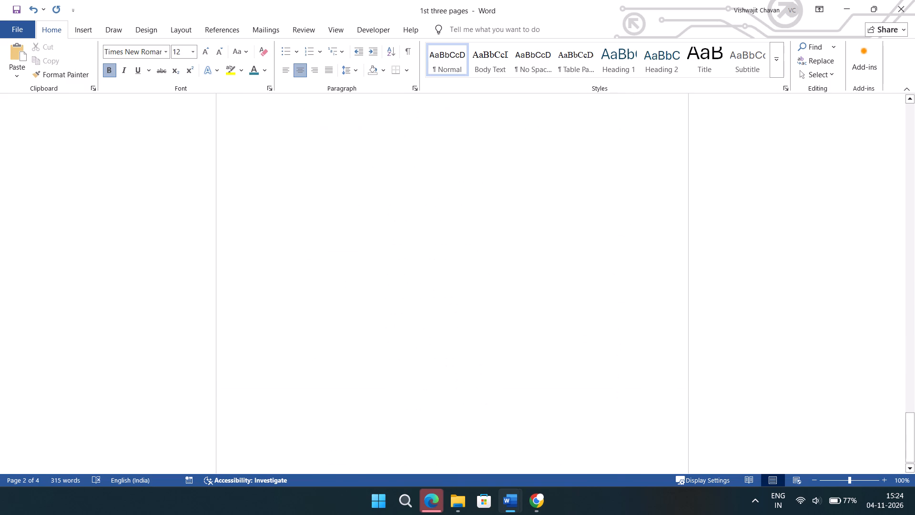
pyautogui.scroll(3, 452, 392)
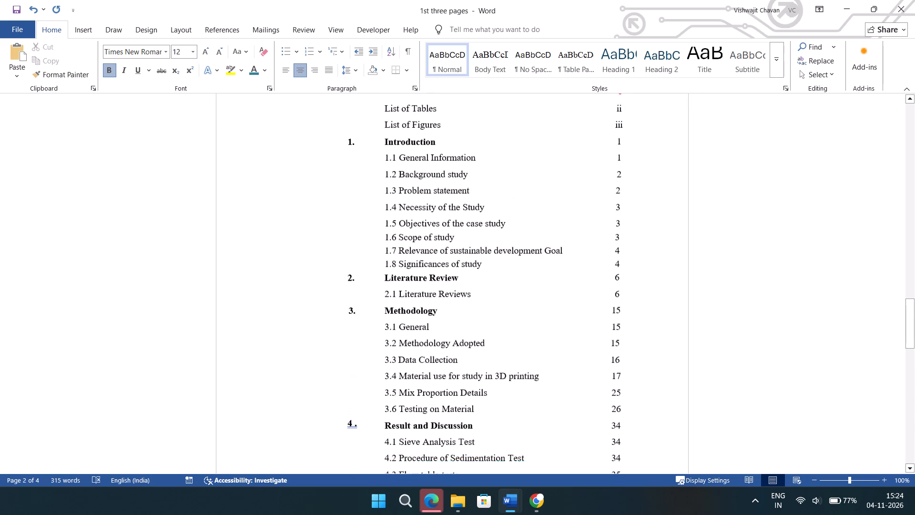
pyautogui.scroll(4, 452, 392)
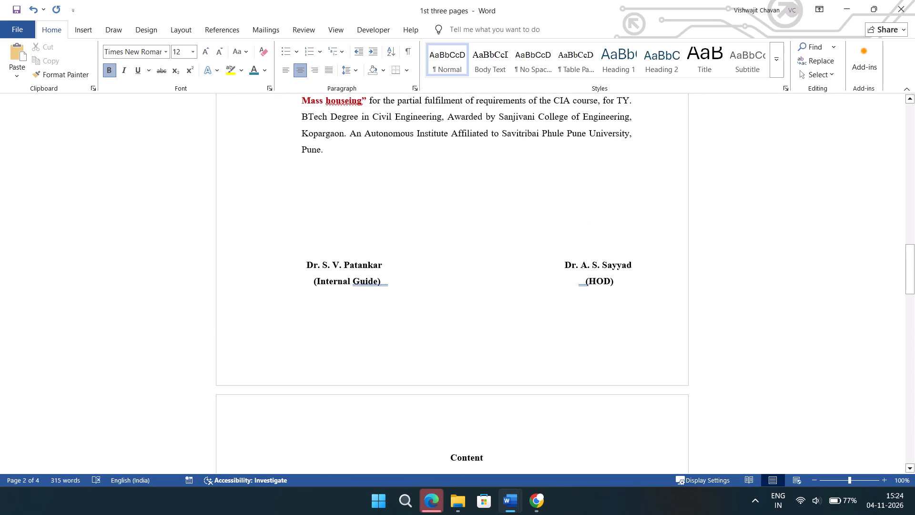
pyautogui.scroll(-1, 452, 392)
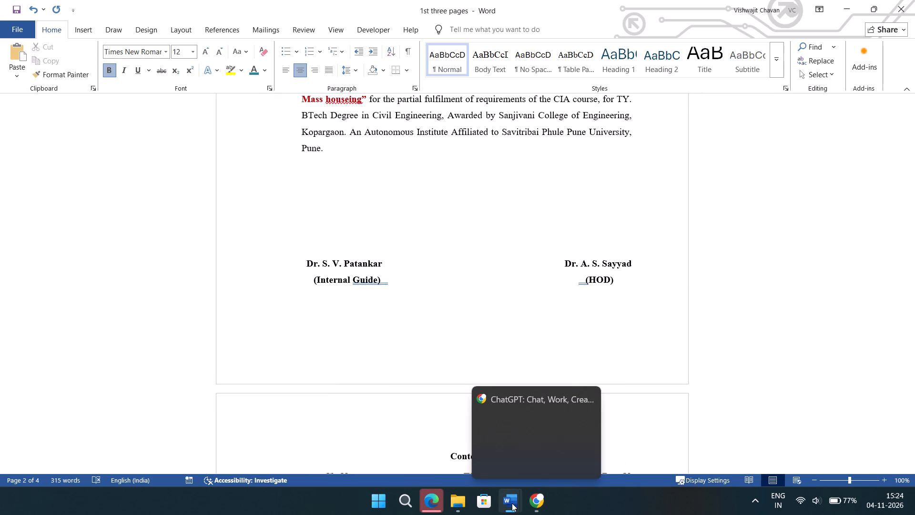
# Switch to the 2nd three pages document and review its Acknowledgement and Abstract pages.
pyautogui.click(673, 455)
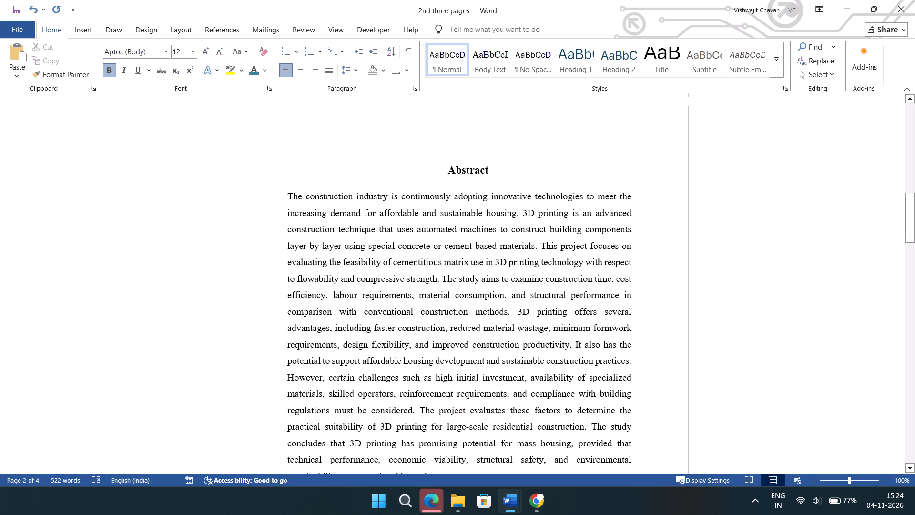
pyautogui.scroll(4, 525, 342)
pyautogui.hscroll(2, 525, 342)
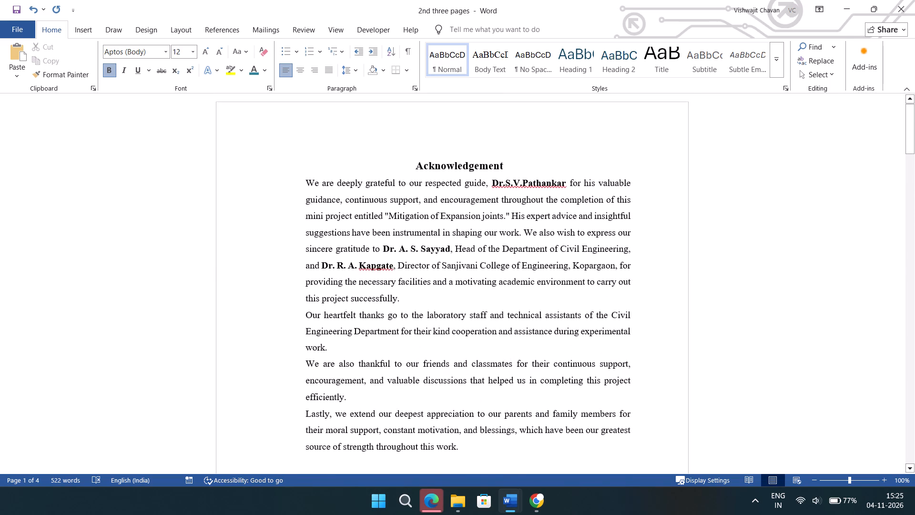
pyautogui.hscroll(1, 525, 342)
pyautogui.scroll(-1, 525, 342)
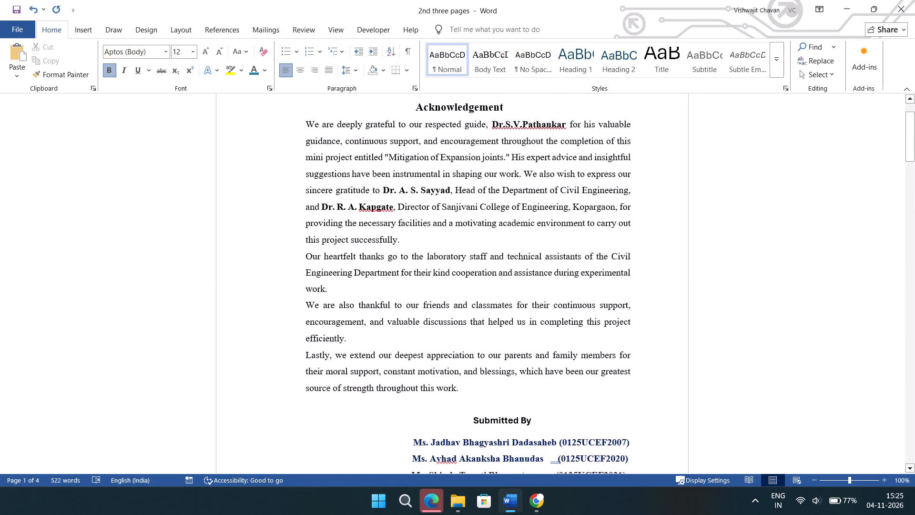
pyautogui.scroll(-3, 525, 342)
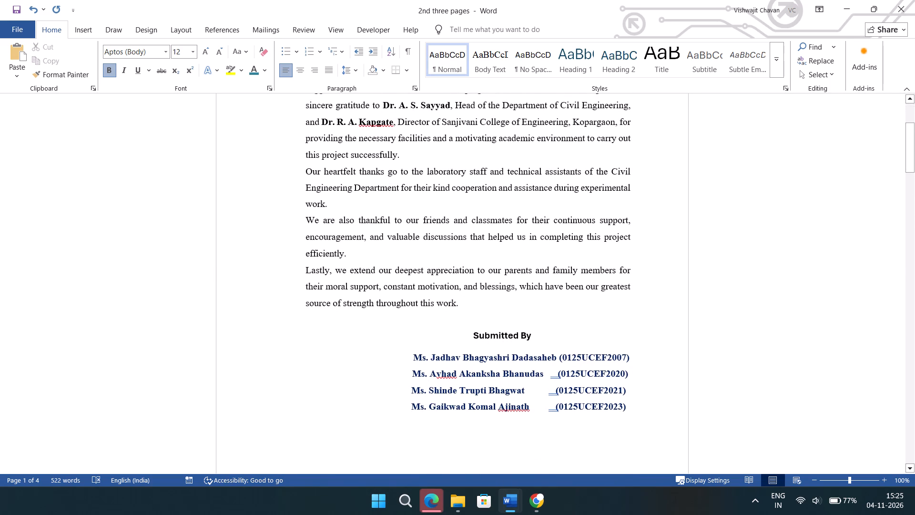
pyautogui.scroll(-3, 525, 342)
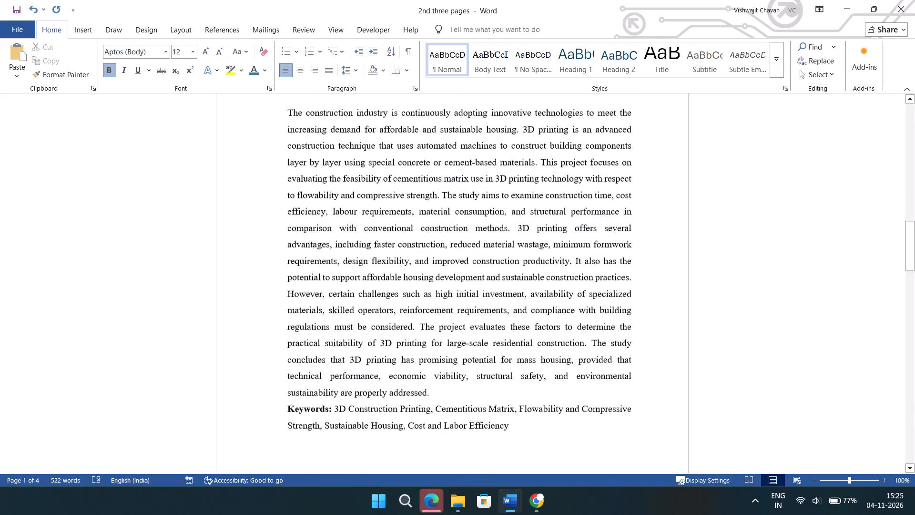
pyautogui.scroll(-1, 525, 342)
pyautogui.scroll(1, 525, 342)
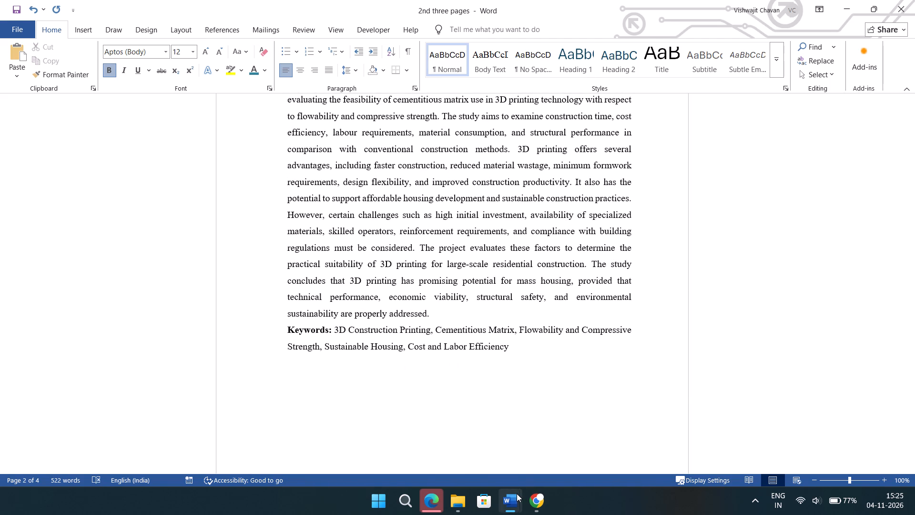
# Return to the 1st three pages document and review the Content table through the Appendix entry and the page after it.
pyautogui.click(534, 448)
pyautogui.scroll(-1, 504, 379)
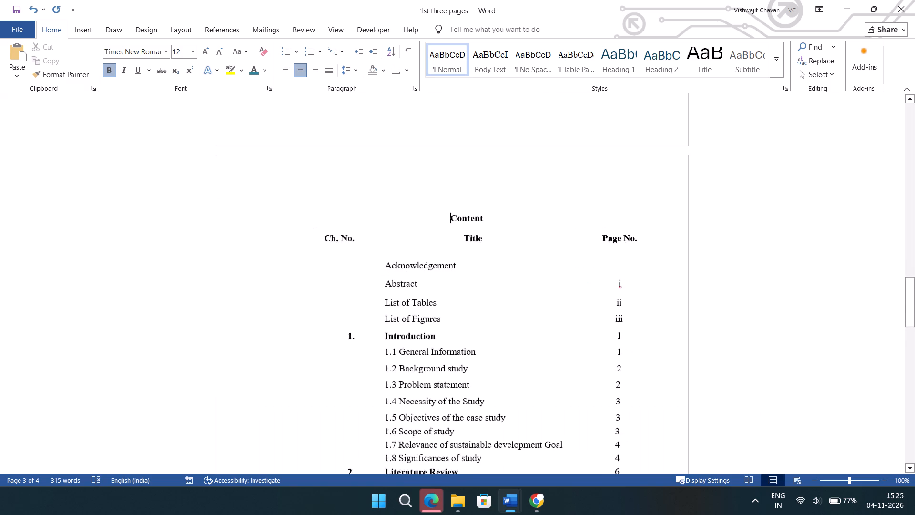
pyautogui.scroll(-2, 504, 379)
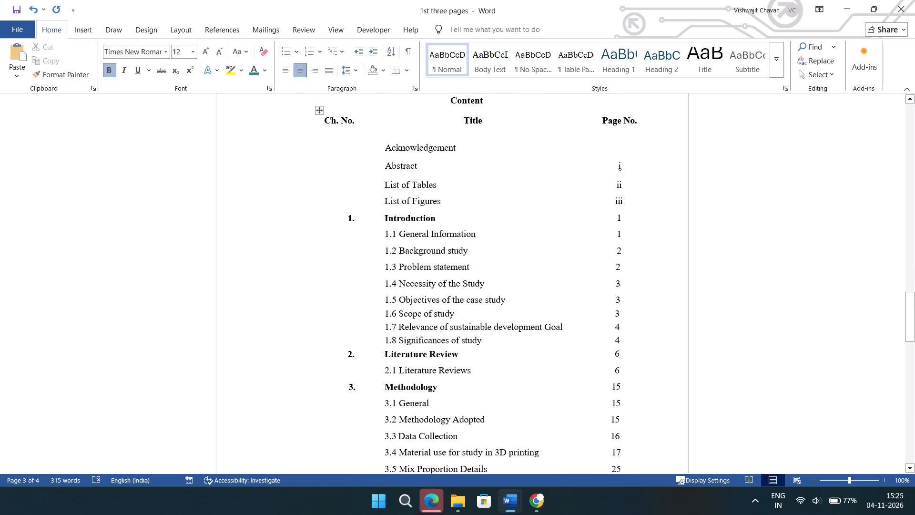
pyautogui.scroll(-4, 504, 379)
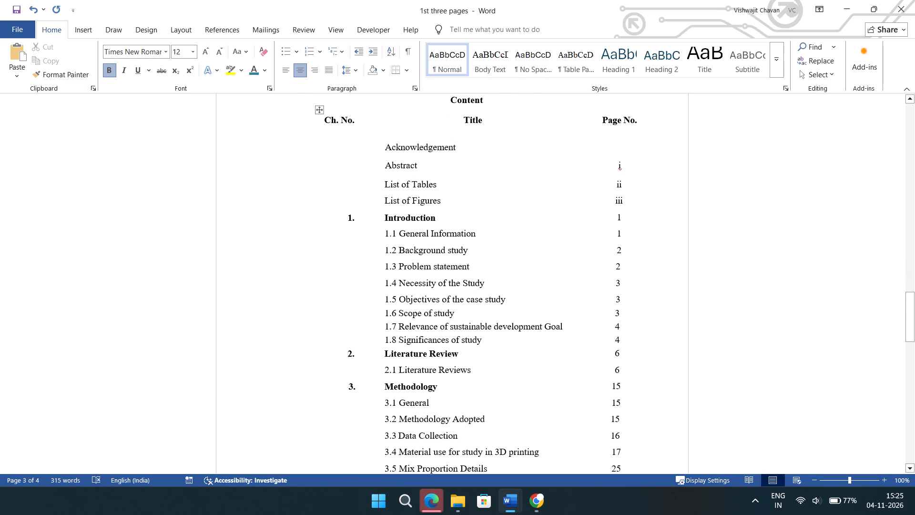
pyautogui.scroll(-6, 504, 379)
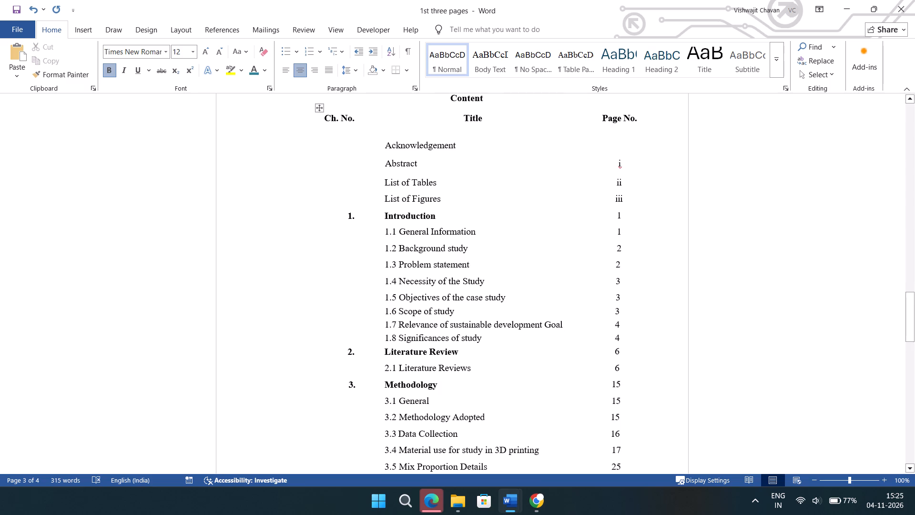
pyautogui.scroll(-3, 504, 379)
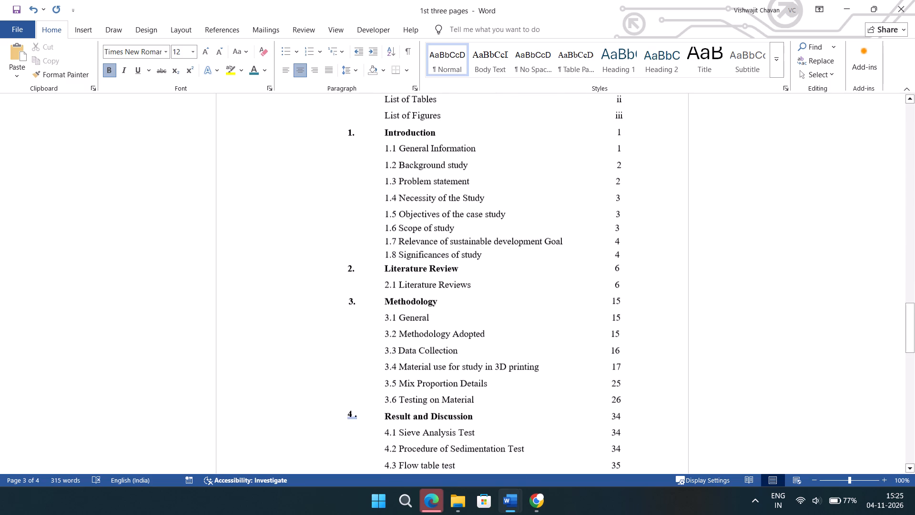
pyautogui.scroll(-1, 504, 379)
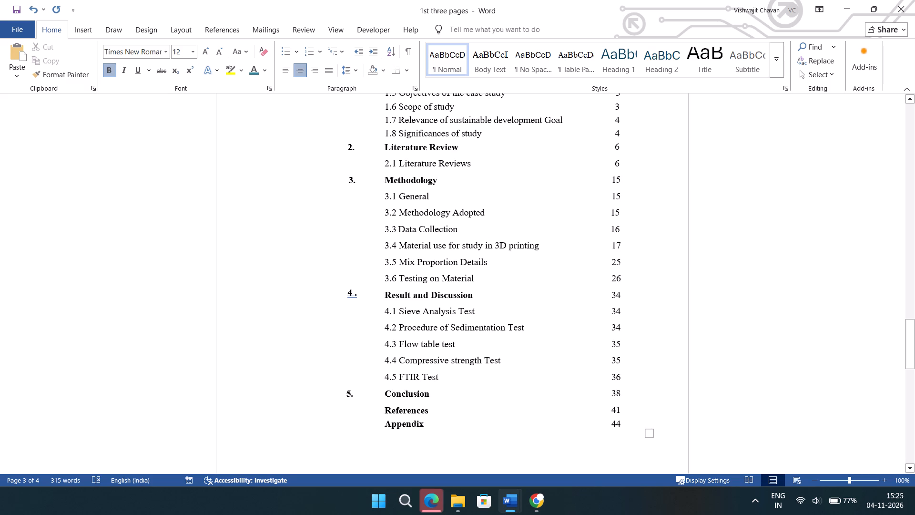
pyautogui.scroll(-7, 556, 362)
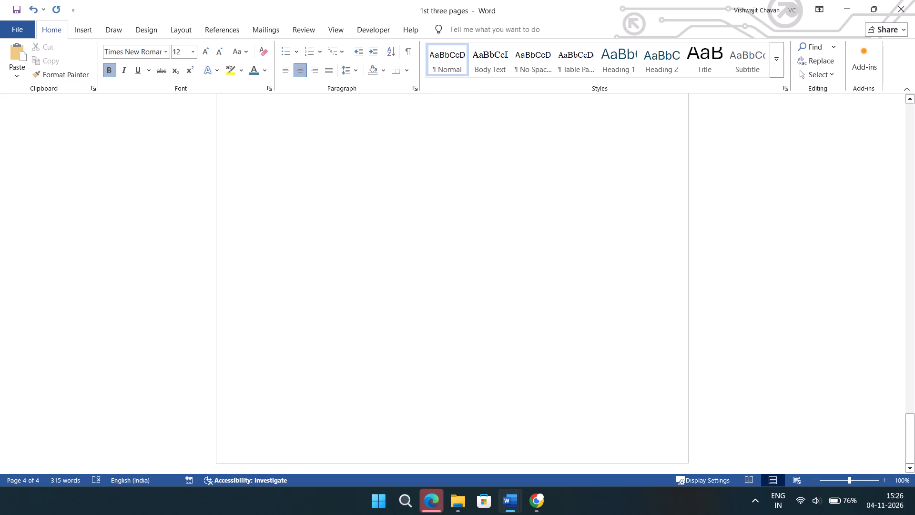
pyautogui.scroll(-4, 571, 354)
# Recheck the page layout from the certificate signatures through the Content table to the last page.
pyautogui.scroll(3, 552, 352)
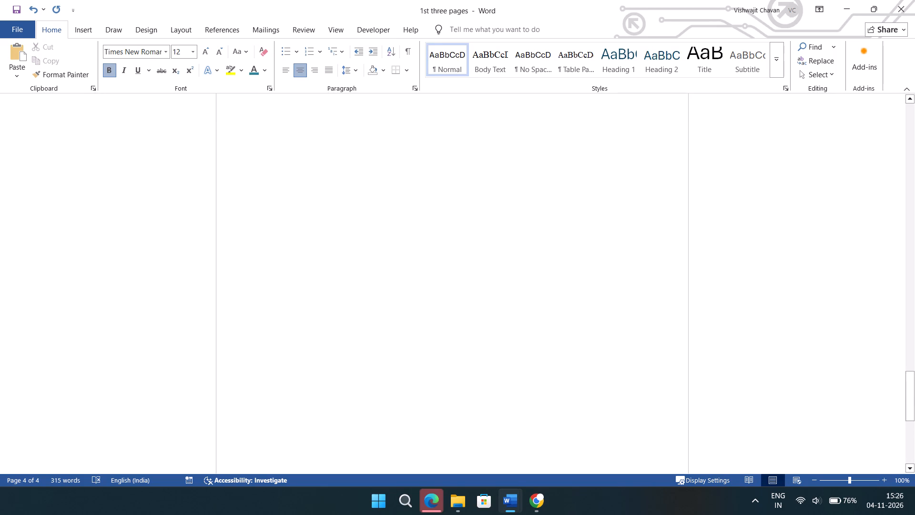
pyautogui.scroll(2, 552, 352)
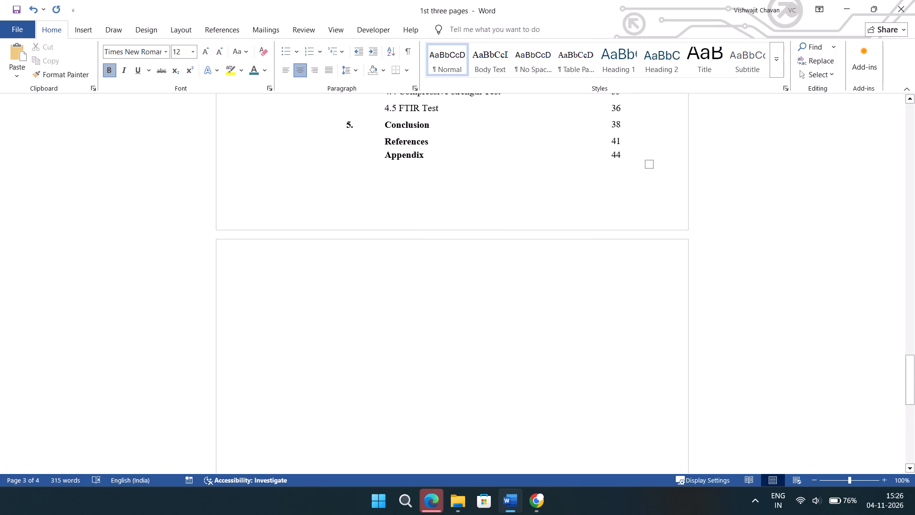
pyautogui.scroll(2, 503, 371)
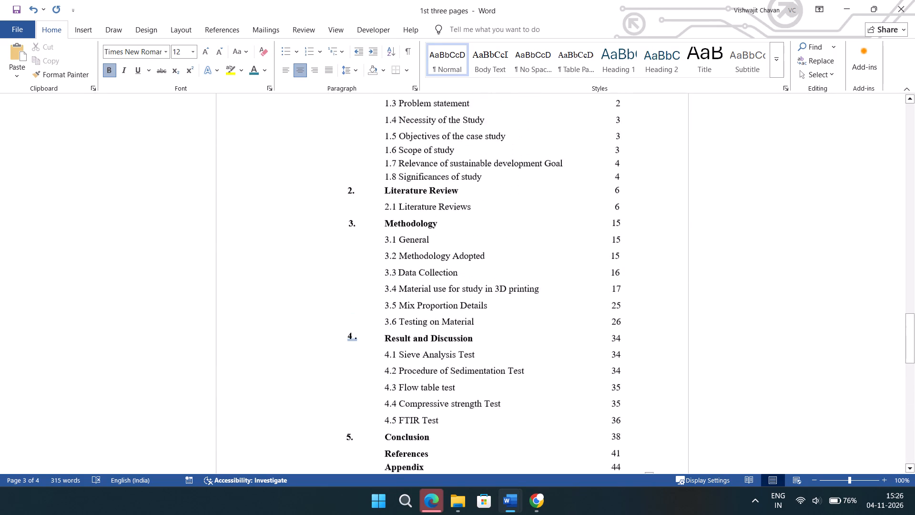
pyautogui.scroll(3, 503, 371)
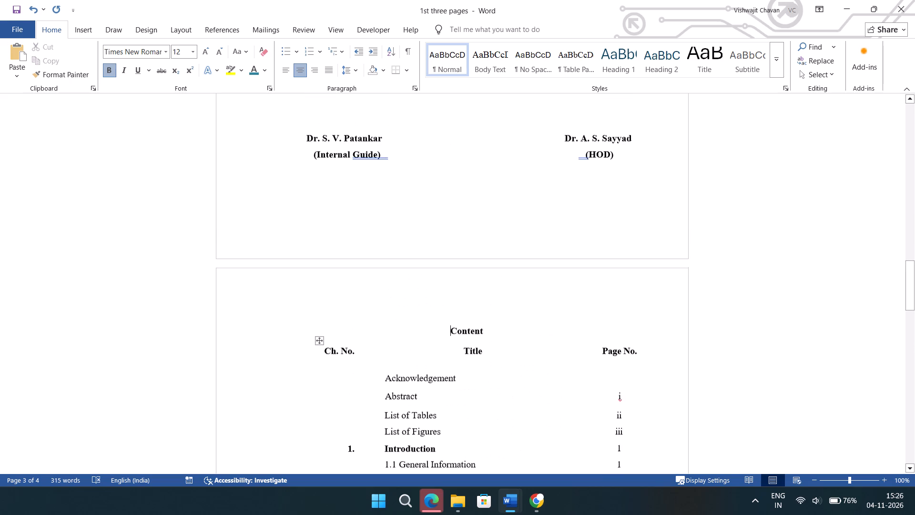
pyautogui.scroll(1, 503, 371)
pyautogui.scroll(-1, 522, 384)
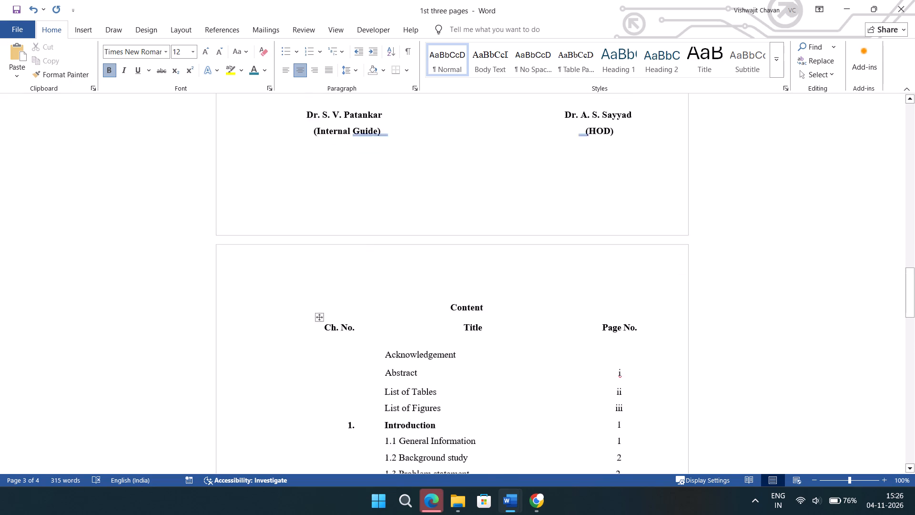
pyautogui.scroll(-2, 522, 384)
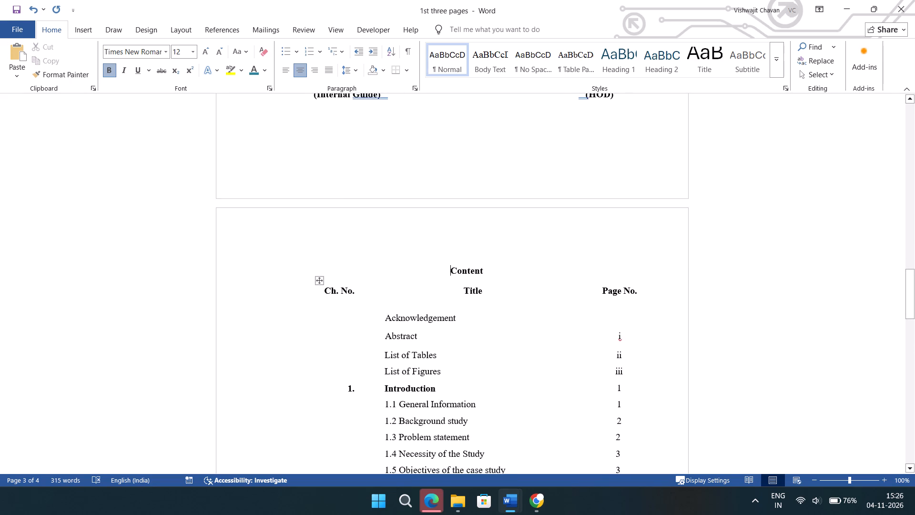
pyautogui.scroll(-1, 501, 350)
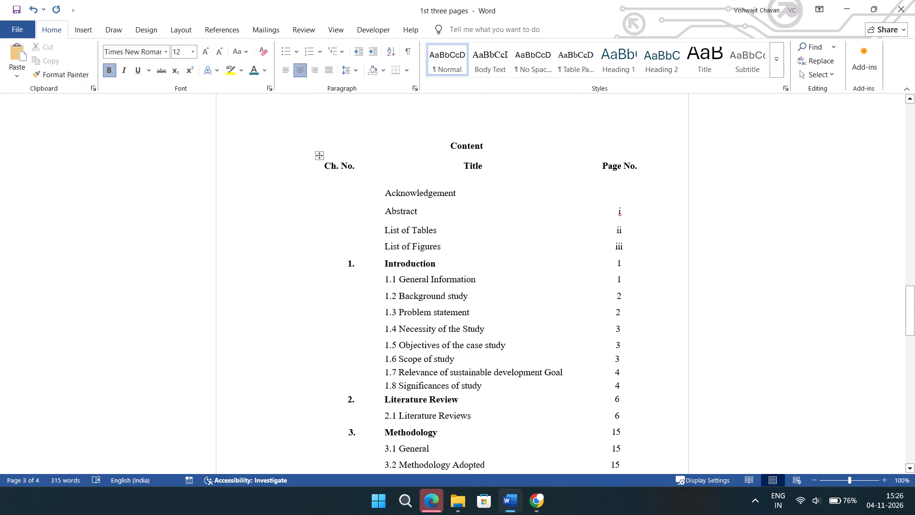
pyautogui.scroll(-3, 483, 349)
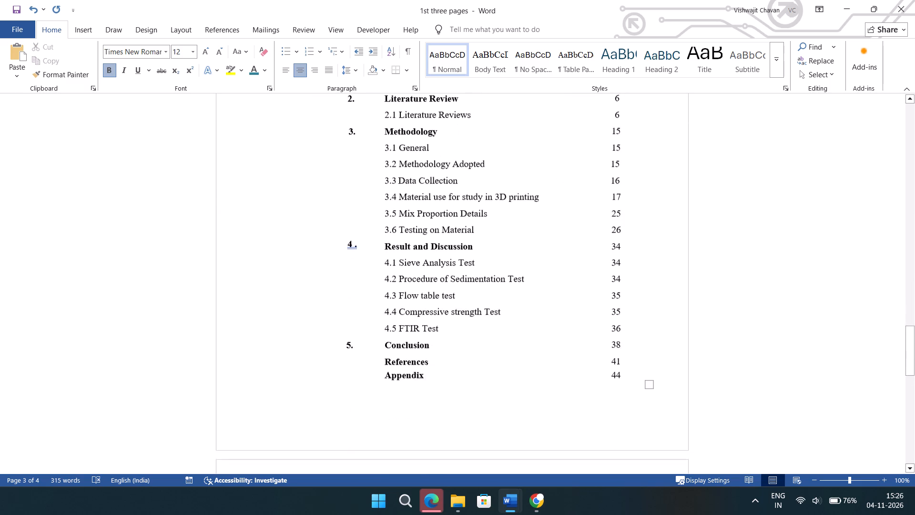
pyautogui.scroll(-3, 483, 349)
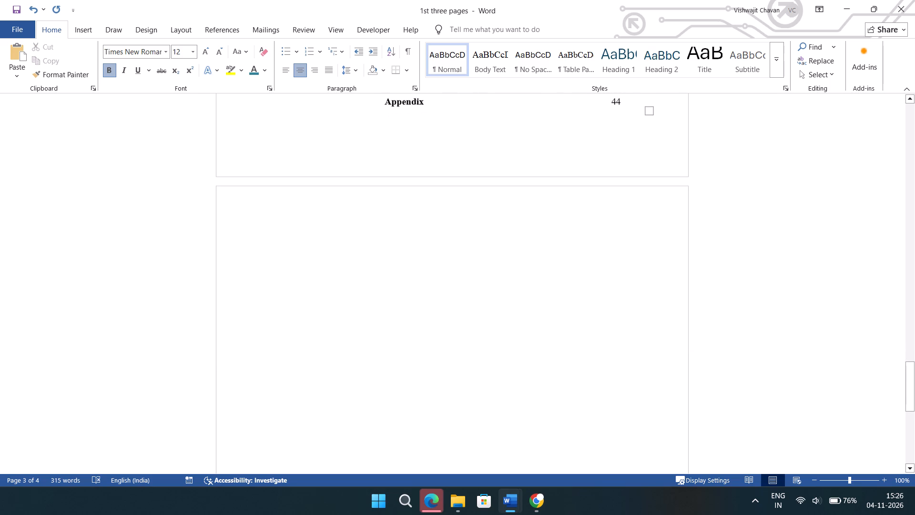
# Recheck the end of the Content table, from Result and Discussion to Appendix, and the page that follows it.
pyautogui.scroll(1, 494, 361)
pyautogui.scroll(1, 477, 314)
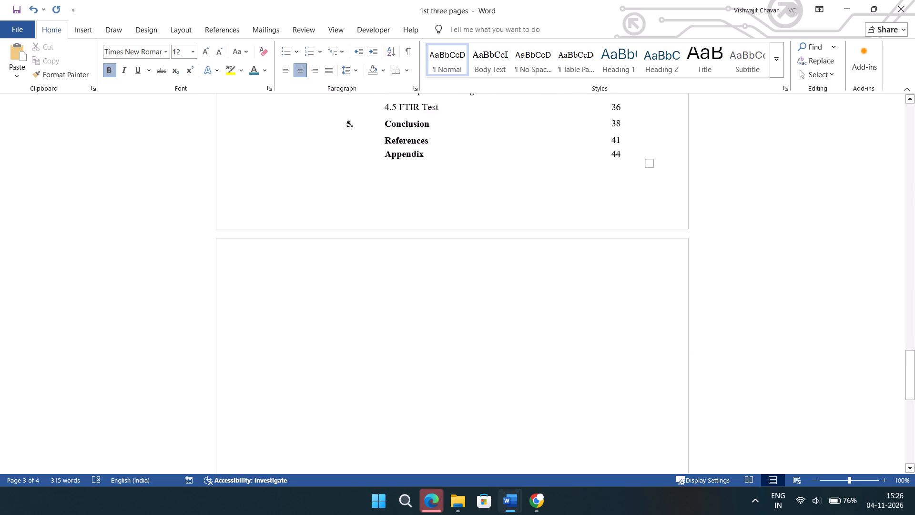
pyautogui.scroll(1, 477, 314)
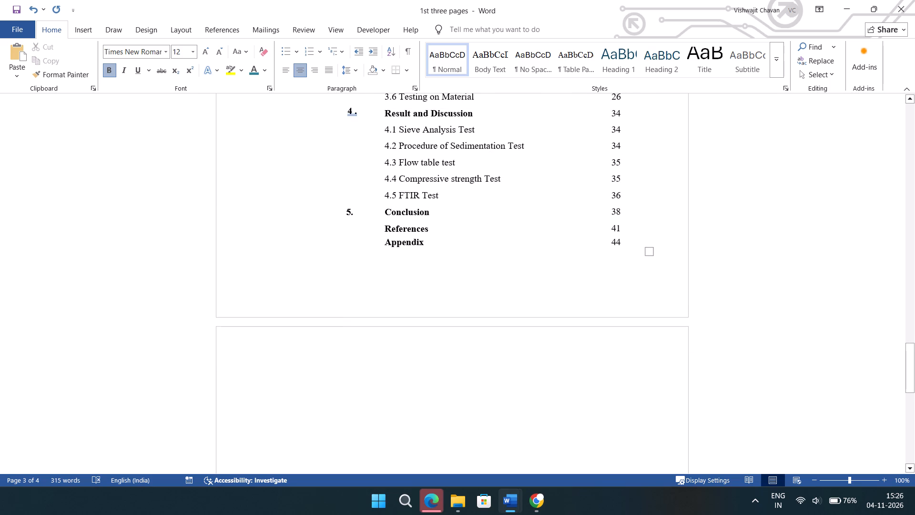
pyautogui.scroll(1, 449, 308)
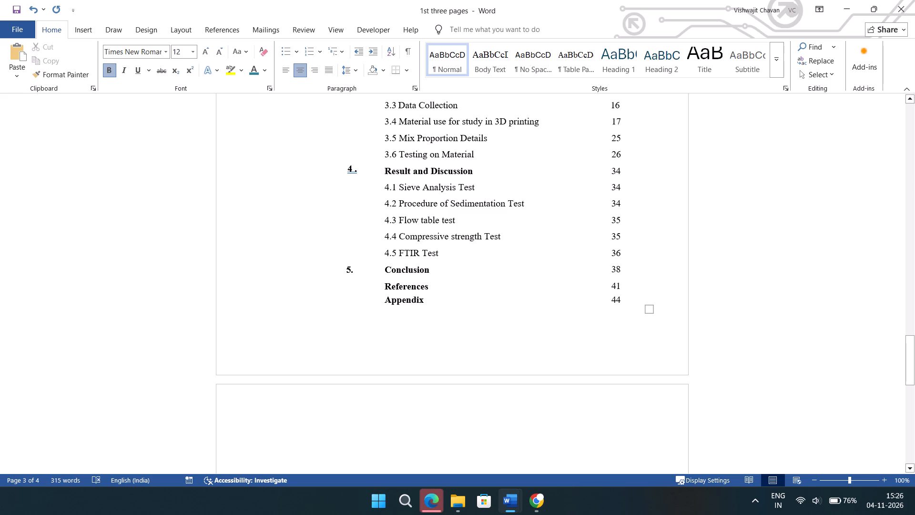
pyautogui.scroll(-1, 494, 317)
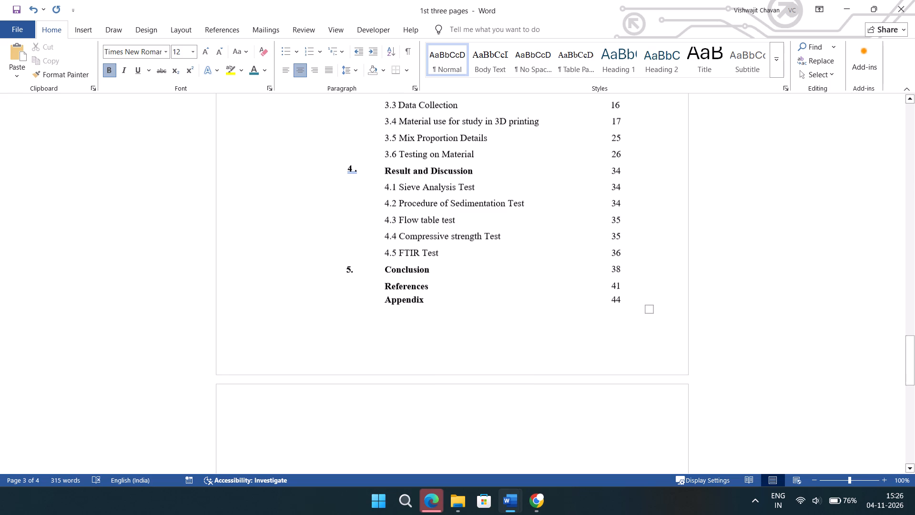
pyautogui.scroll(-1, 494, 317)
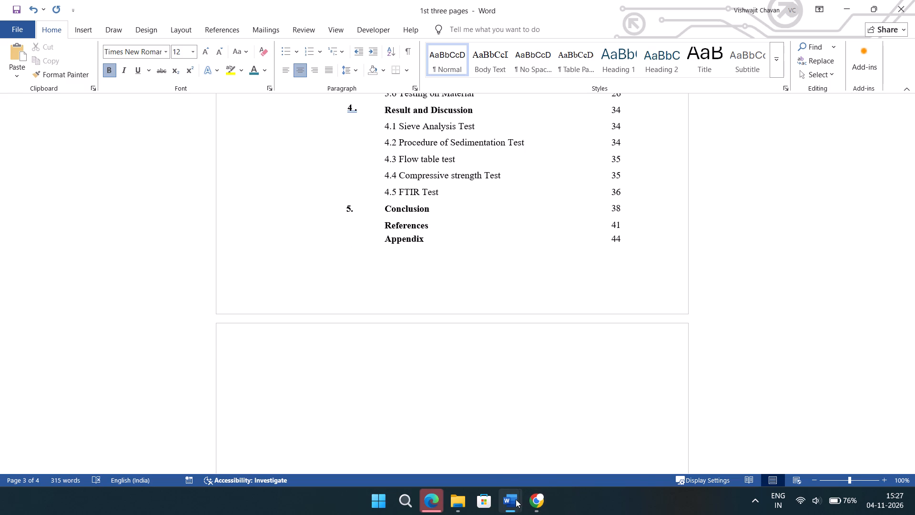
# Switch to the 2nd three pages document, check its Abstract page and save the document.
pyautogui.click(707, 445)
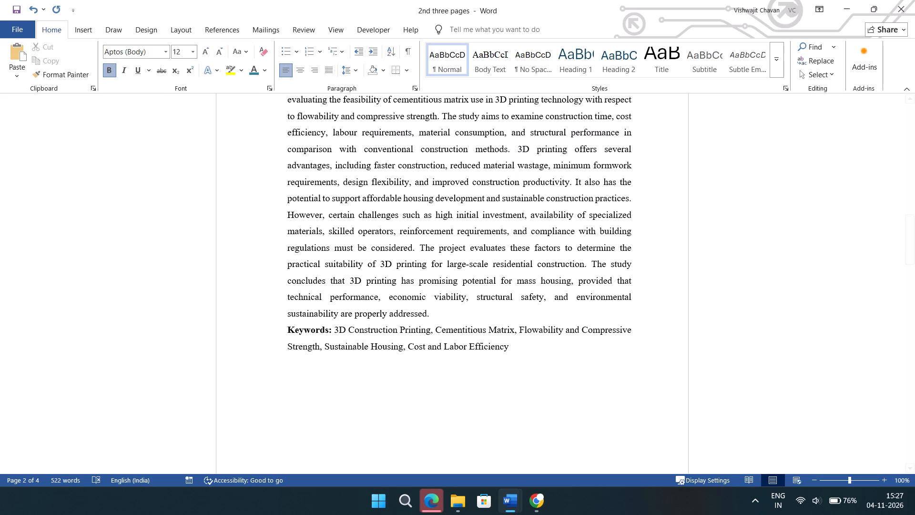
pyautogui.scroll(1, 419, 360)
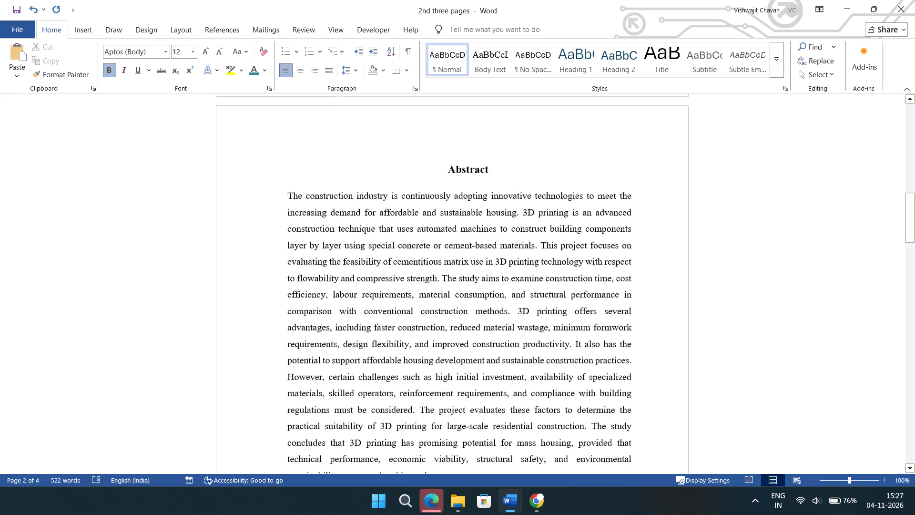
pyautogui.scroll(1, 419, 360)
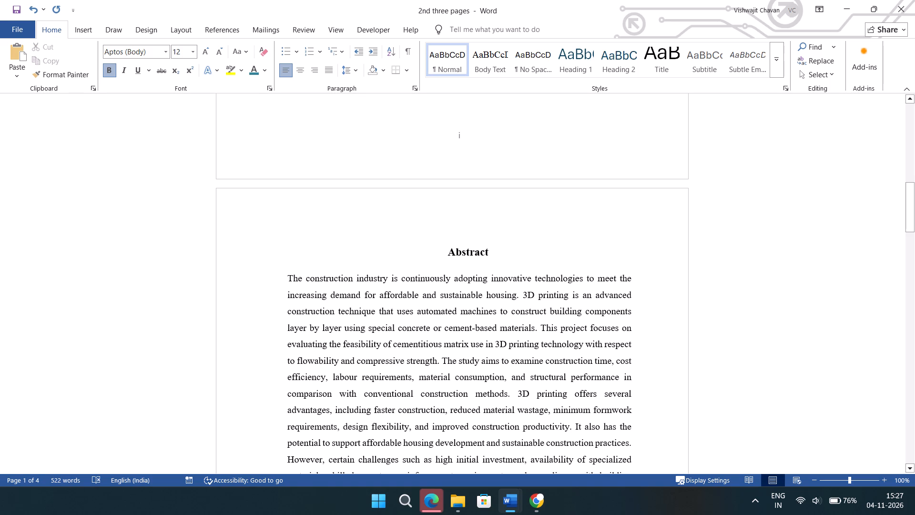
pyautogui.click(446, 249)
pyautogui.click(505, 255)
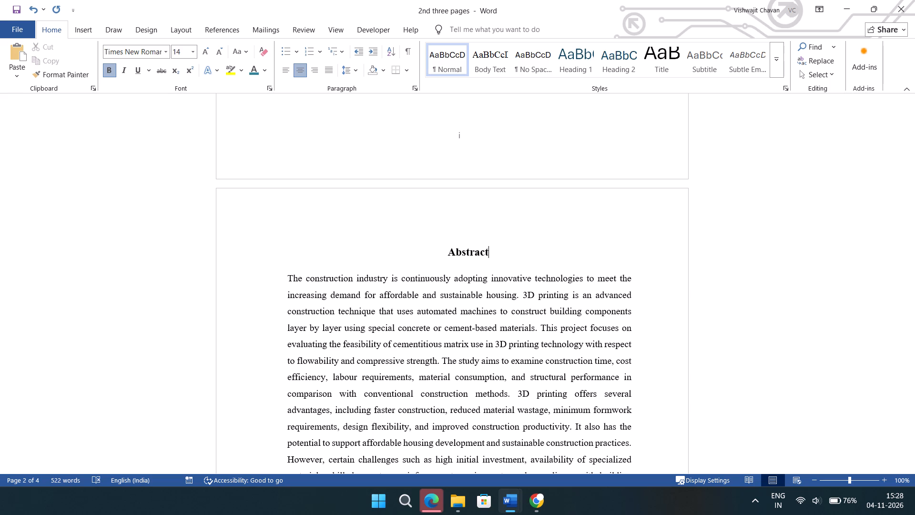
pyautogui.hotkey('ctrl', 's')
pyautogui.hotkey('ctrl', 's')
pyautogui.hotkey('ctrl', 's')
pyautogui.hotkey('ctrl', 's')
pyautogui.hotkey('ctrl', 's')
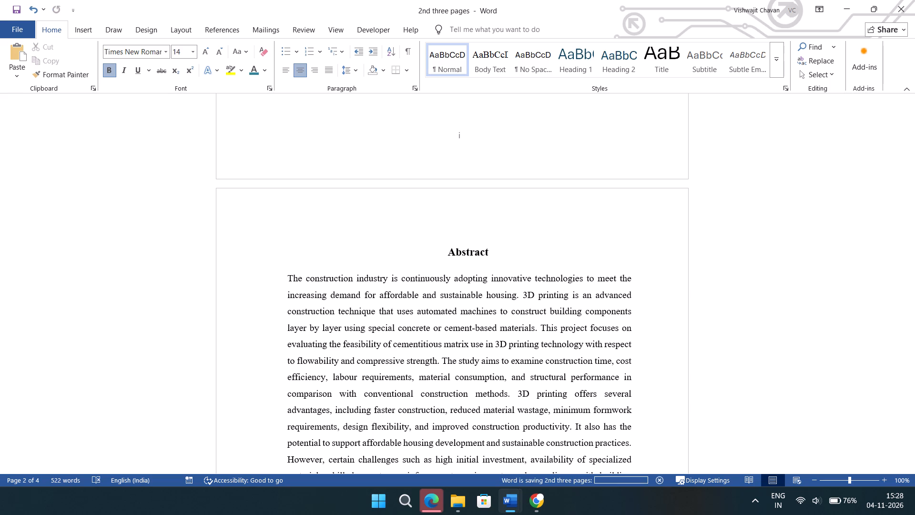
pyautogui.hotkey('ctrl', 's')
pyautogui.hotkey('ctrl', 's')
pyautogui.hotkey('ctrl', 's')
pyautogui.hotkey('ctrl', 's')
pyautogui.hotkey('ctrl', 's')
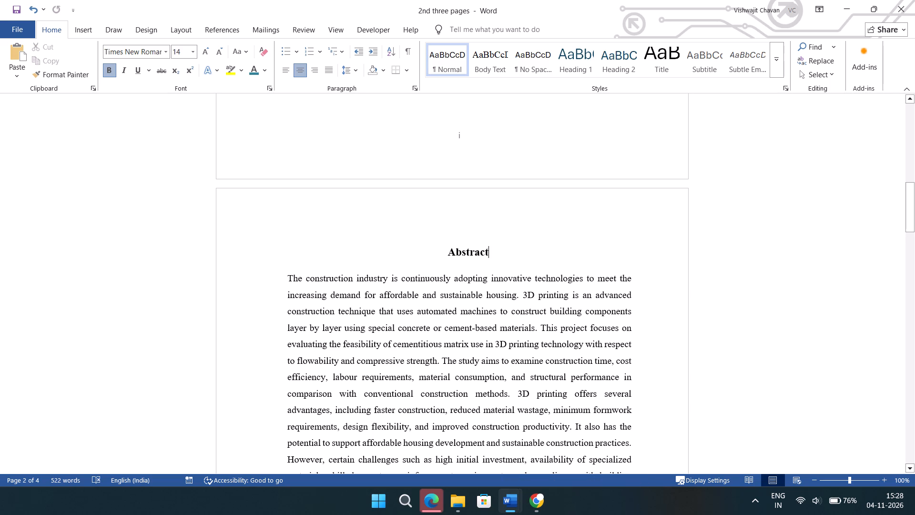
# Return to the 1st three pages document and save it.
pyautogui.click(512, 500)
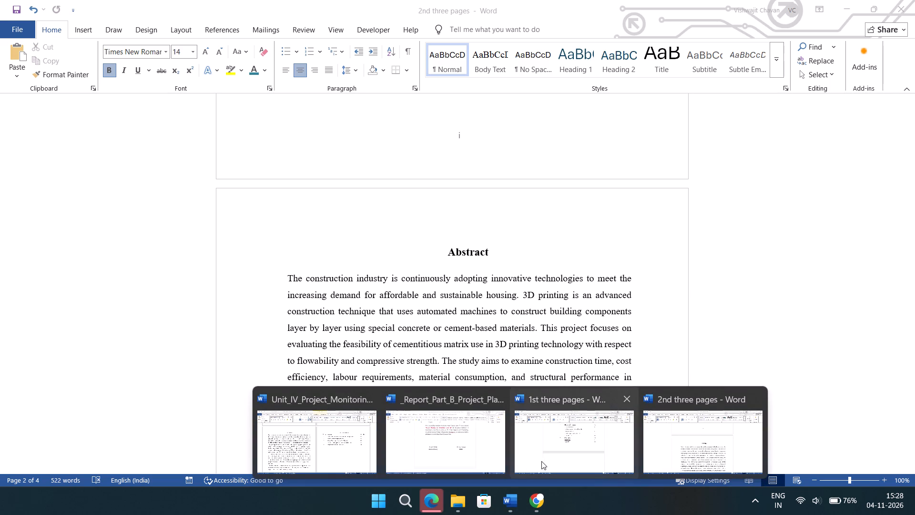
pyautogui.click(541, 461)
pyautogui.hotkey('ctrl', 's')
pyautogui.hotkey('ctrl', 's')
pyautogui.hotkey('ctrl', 's')
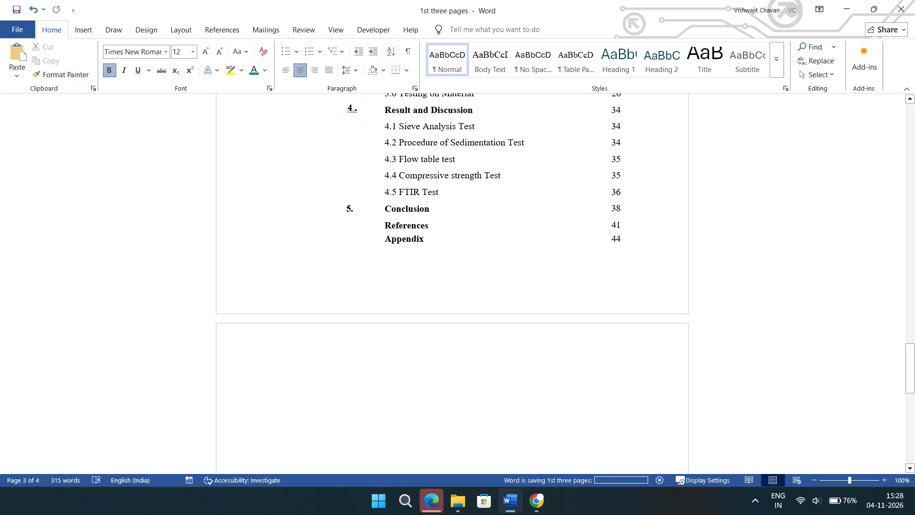
# Switch to the Unit_IV_Project_Monitoring_Earned_Value_Management_Report document and save it.
pyautogui.keyDown('ctrl'); pyautogui.click(519, 501); pyautogui.keyUp('ctrl')
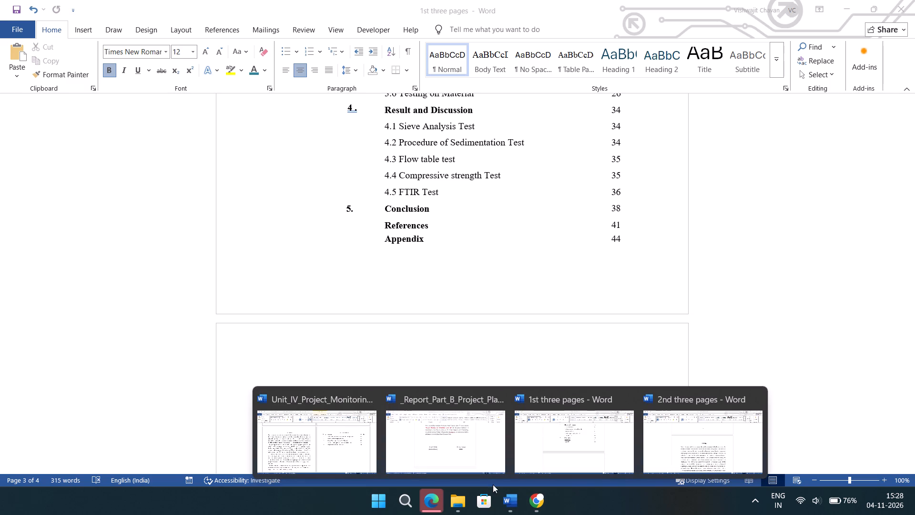
pyautogui.click(330, 434)
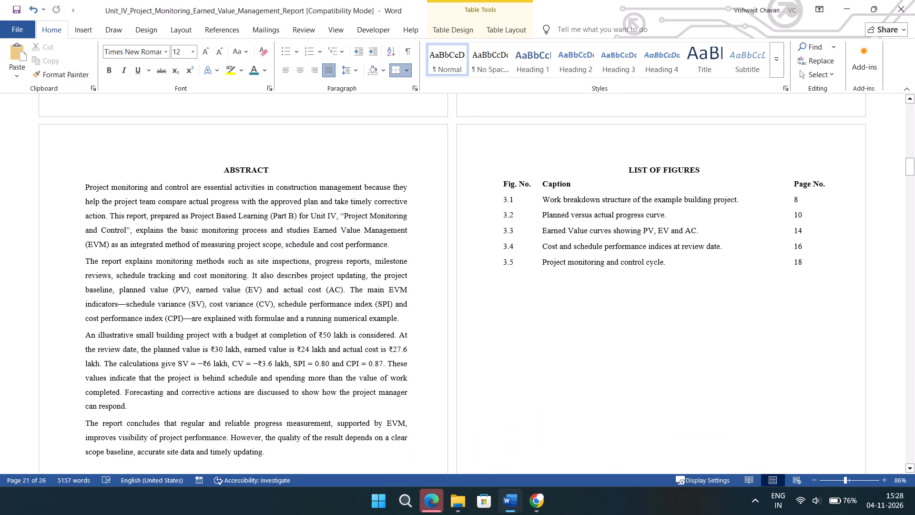
pyautogui.hotkey('ctrl', 's')
pyautogui.hotkey('ctrl', 's')
# Save a copy of the Unit IV report to the Desktop as a PDF named CPSF honors report.
pyautogui.scroll(20, 385, 331)
pyautogui.scroll(12, 385, 331)
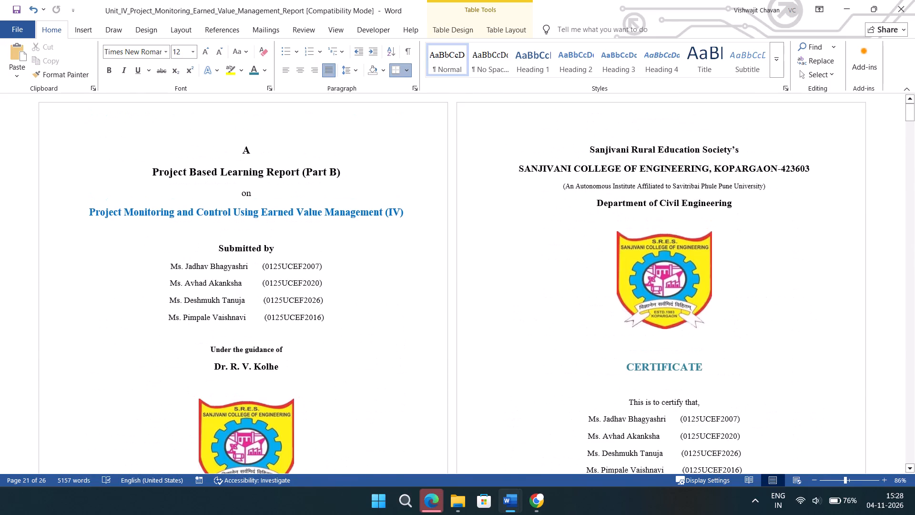
pyautogui.click(20, 33)
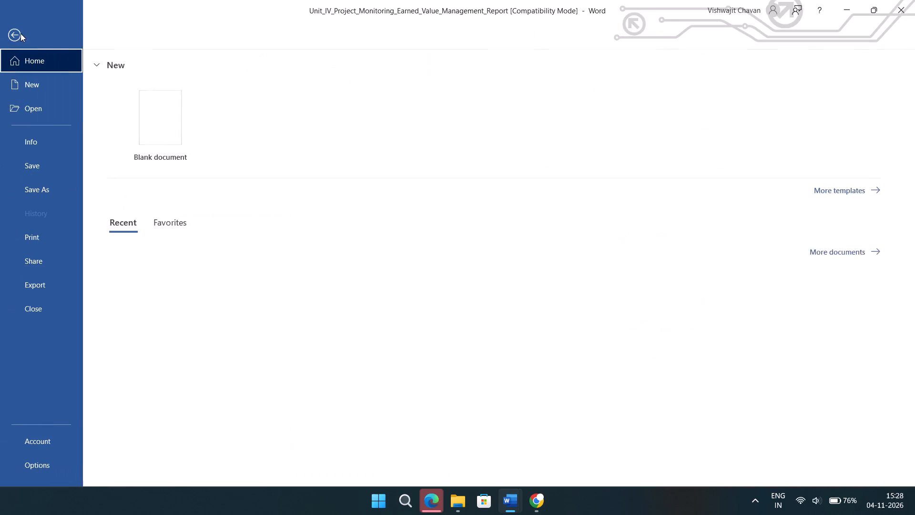
pyautogui.click(52, 191)
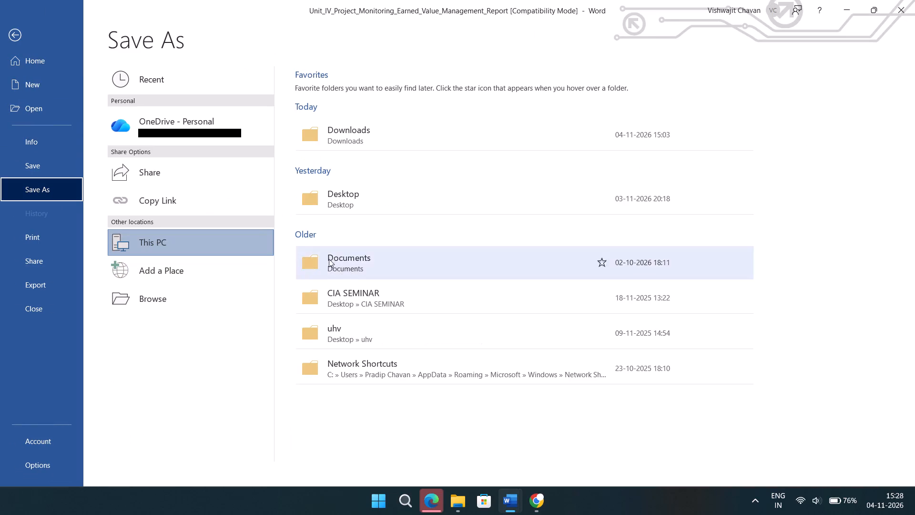
pyautogui.click(183, 235)
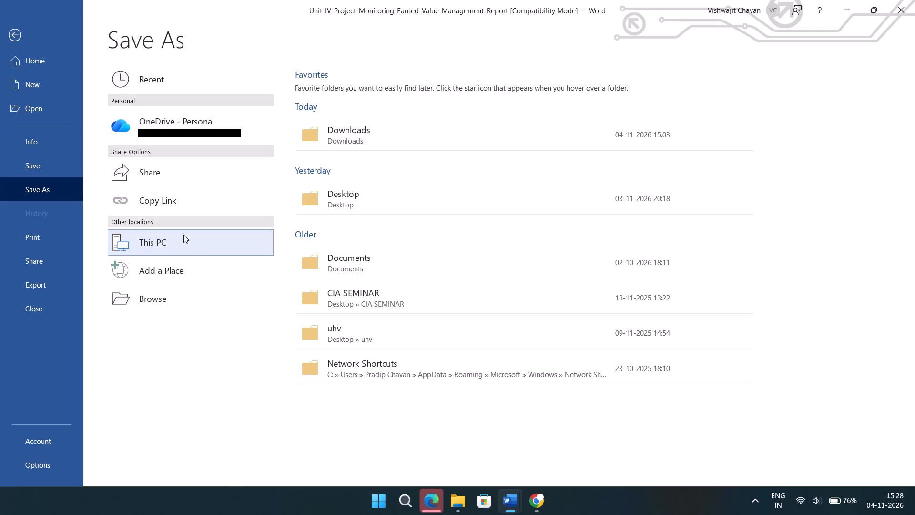
pyautogui.click(361, 191)
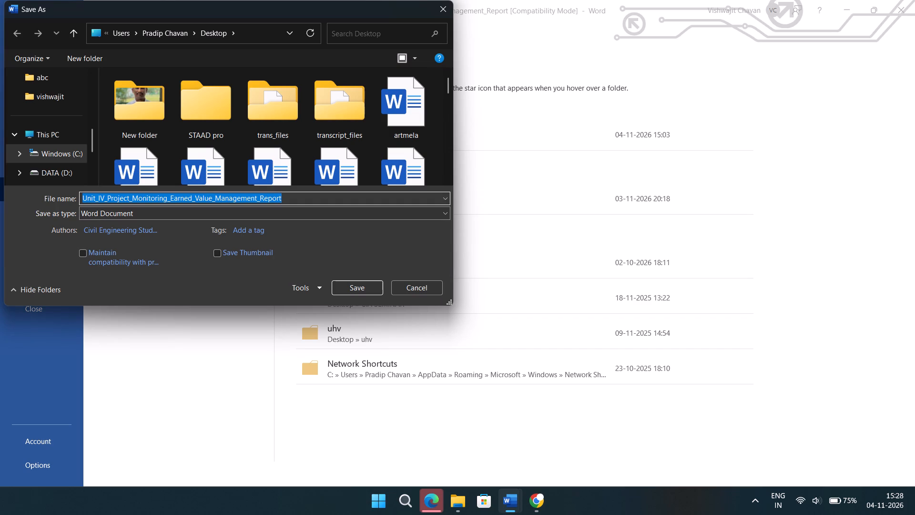
pyautogui.write('CP')
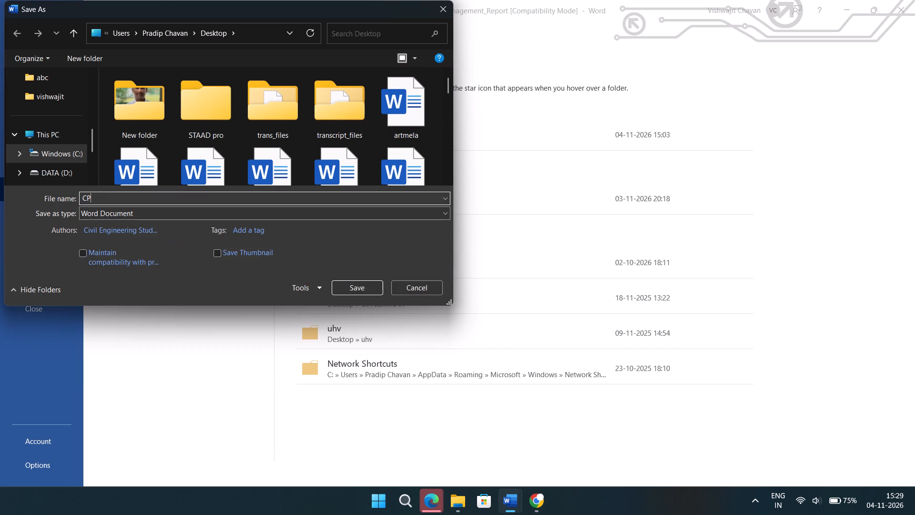
pyautogui.write('SP')
pyautogui.press('BackSpace')
pyautogui.press('BackSpace')
pyautogui.write('SF')
pyautogui.press('space')
pyautogui.write('honors')
pyautogui.press('space')
pyautogui.write('report')
pyautogui.click(239, 215)
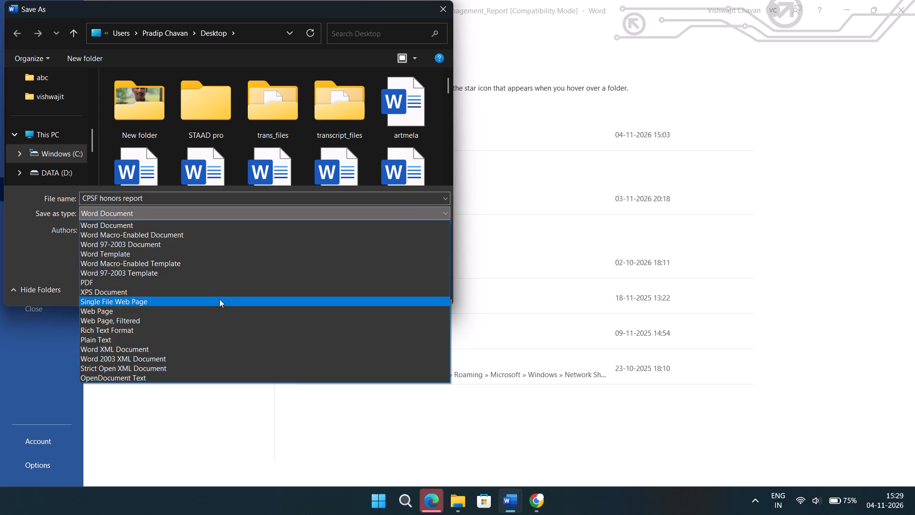
pyautogui.click(224, 286)
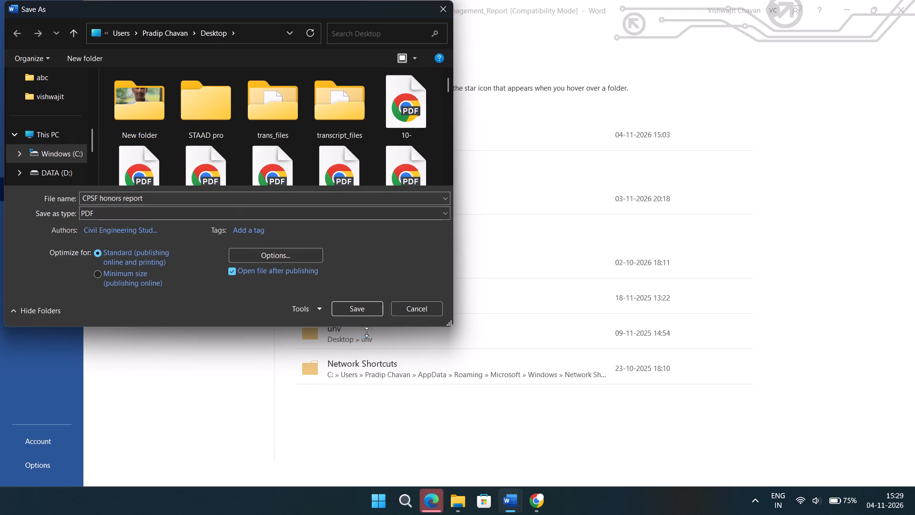
pyautogui.click(366, 308)
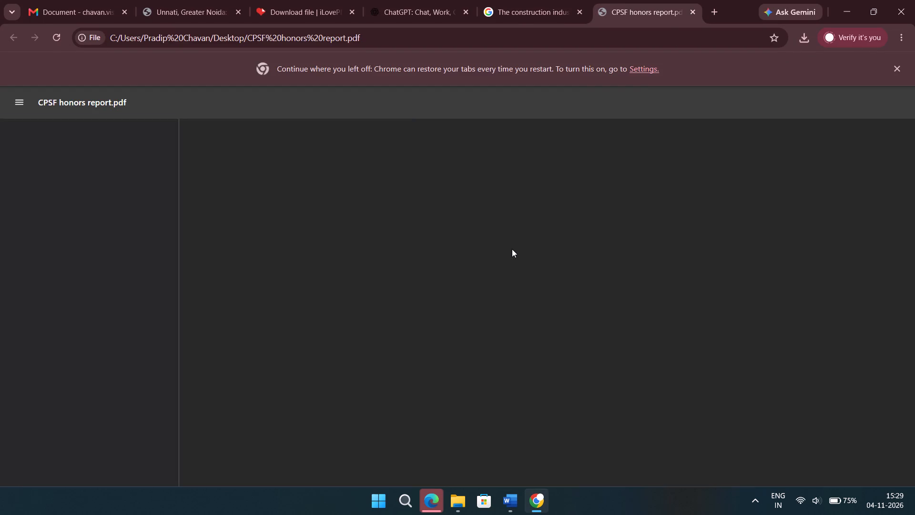
# Look through the exported CPSF honors report PDF from the cover page to the end of the Chapter 6 References page.
pyautogui.scroll(-5, 512, 249)
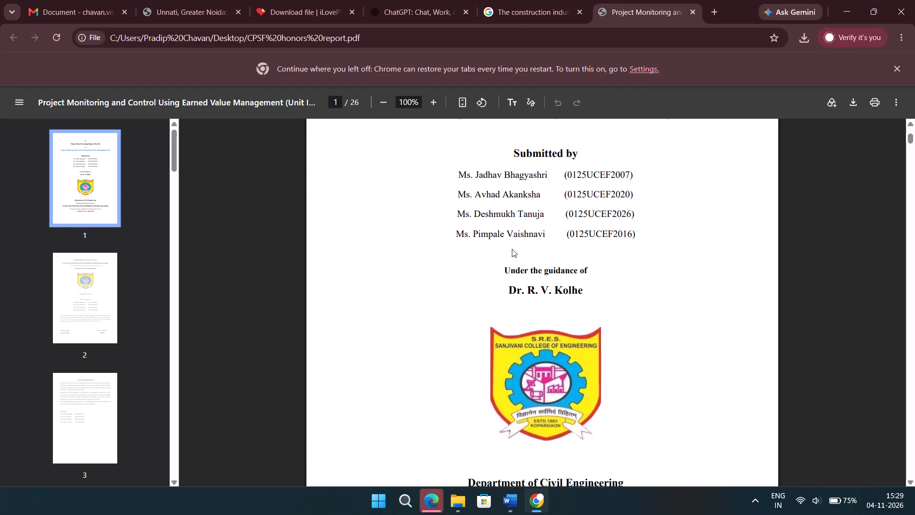
pyautogui.scroll(-15, 512, 249)
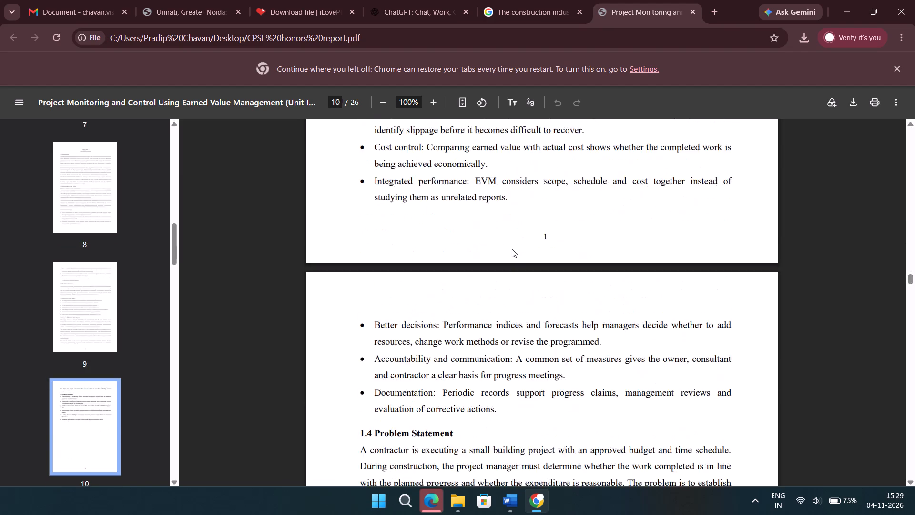
pyautogui.scroll(-13, 512, 249)
pyautogui.scroll(-8, 512, 249)
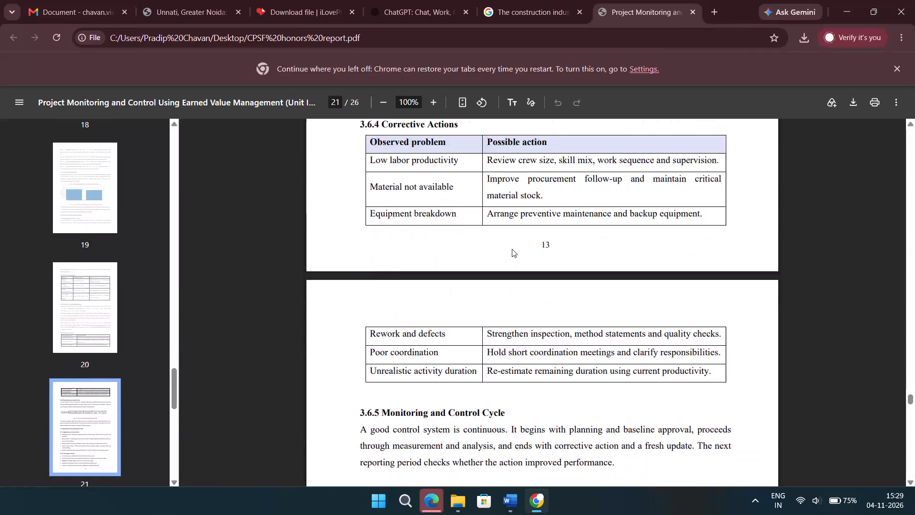
pyautogui.scroll(-2, 512, 249)
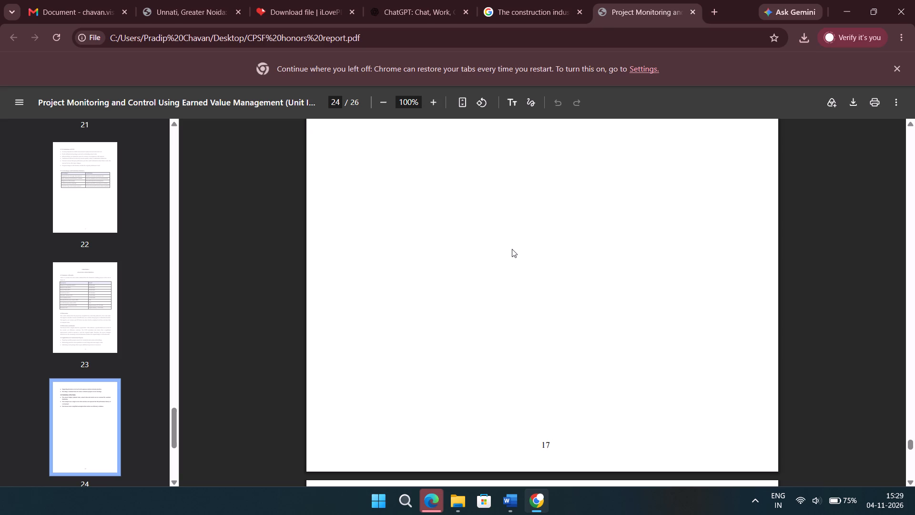
pyautogui.scroll(-12, 512, 249)
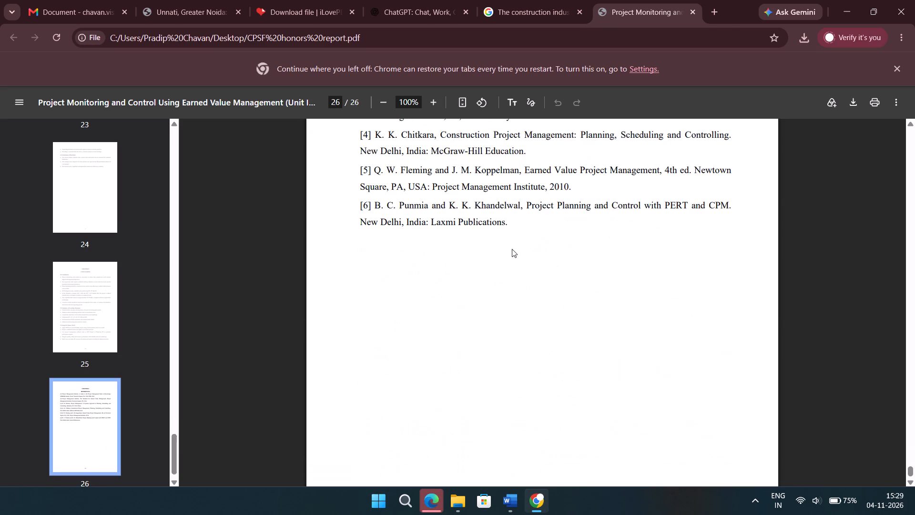
pyautogui.scroll(-12, 512, 249)
pyautogui.scroll(2, 512, 249)
pyautogui.hscroll(1, 512, 249)
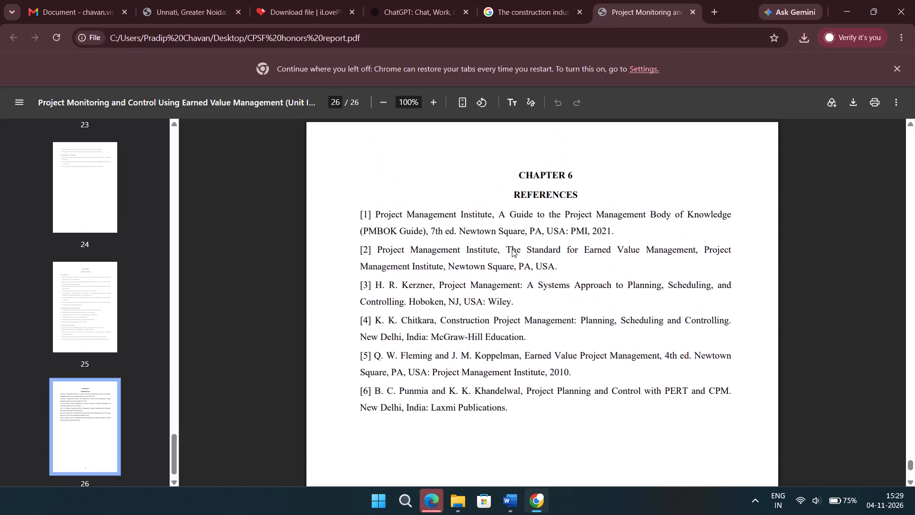
pyautogui.hscroll(1, 512, 249)
pyautogui.scroll(-6, 512, 249)
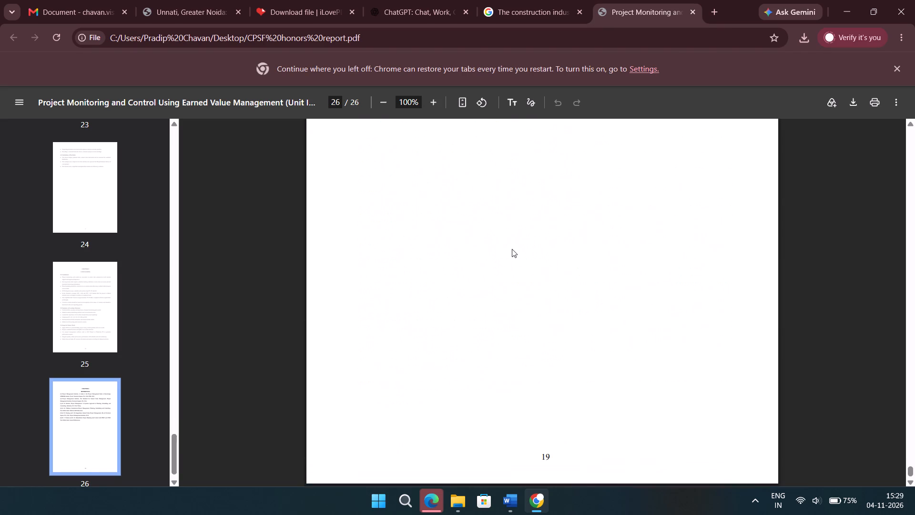